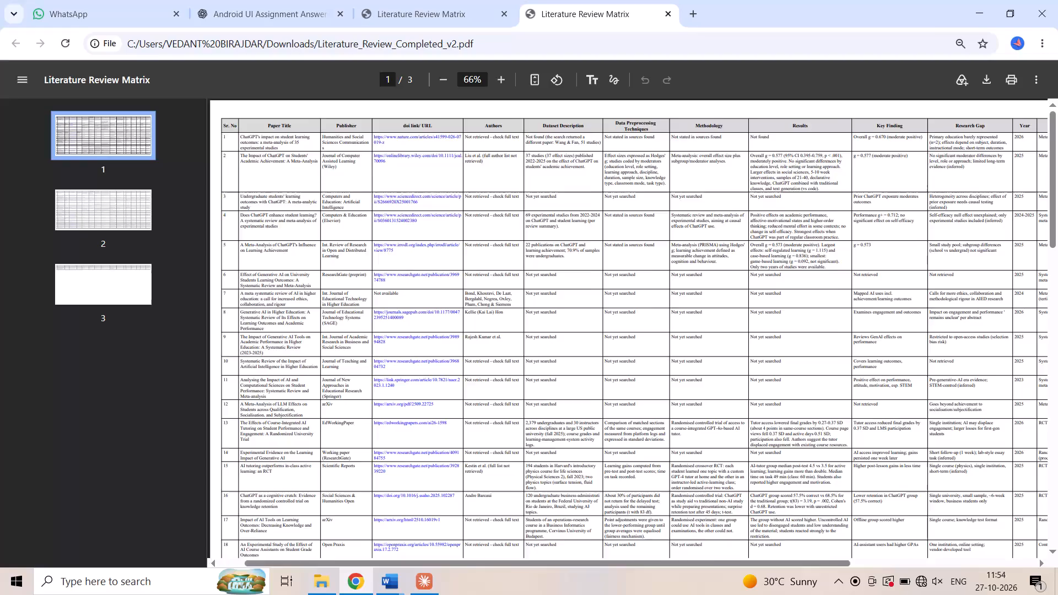
Save a copy of the Literature_Review_Completed_v2 PDF to the Desktop.
{"action": "scroll", "coordinate": [514, 352], "scroll_direction": "right", "scroll_amount": 9}
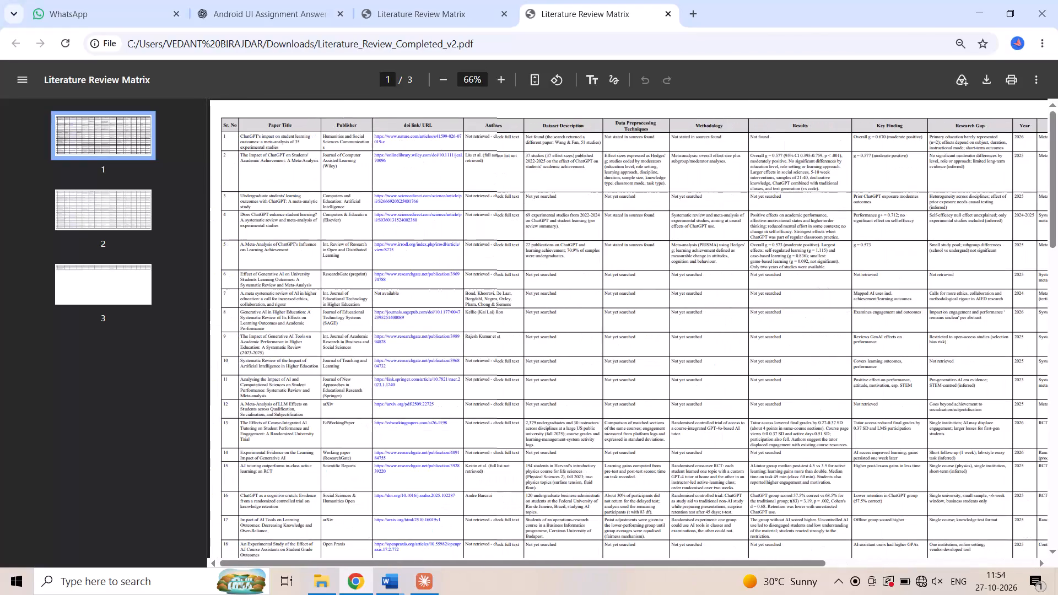
{"action": "scroll", "coordinate": [514, 352], "scroll_direction": "down", "scroll_amount": 10}
{"action": "scroll", "coordinate": [514, 352], "scroll_direction": "up", "scroll_amount": 2}
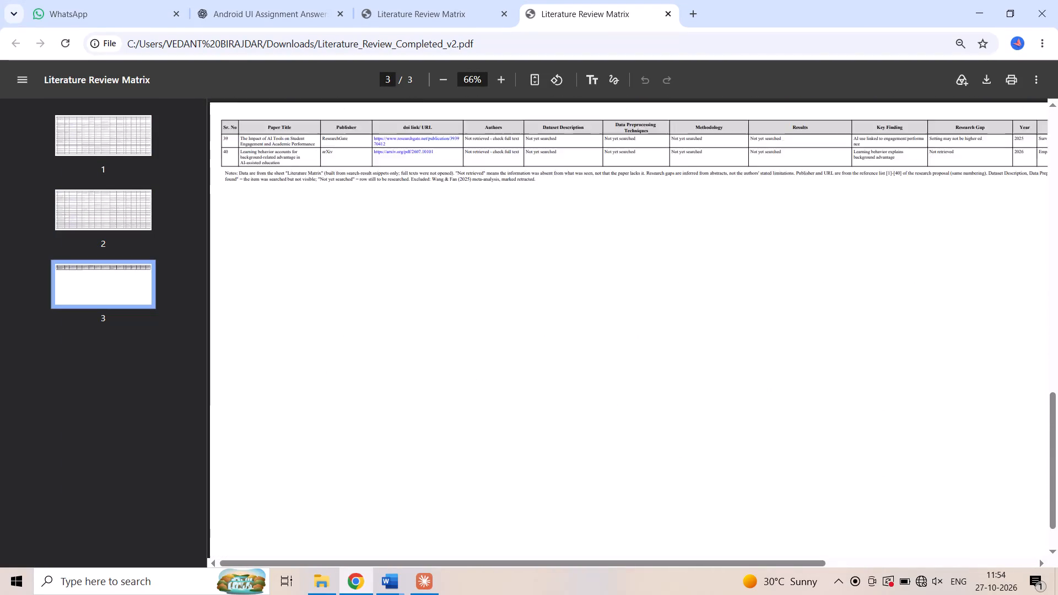
{"action": "scroll", "coordinate": [514, 352], "scroll_direction": "up", "scroll_amount": 8}
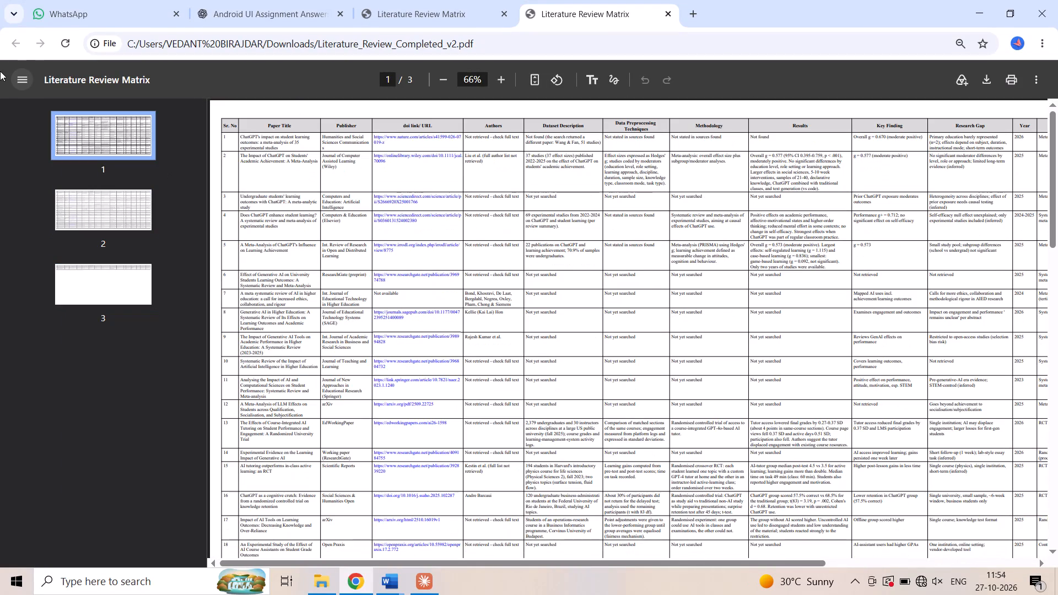
{"action": "left_click", "coordinate": [14, 82]}
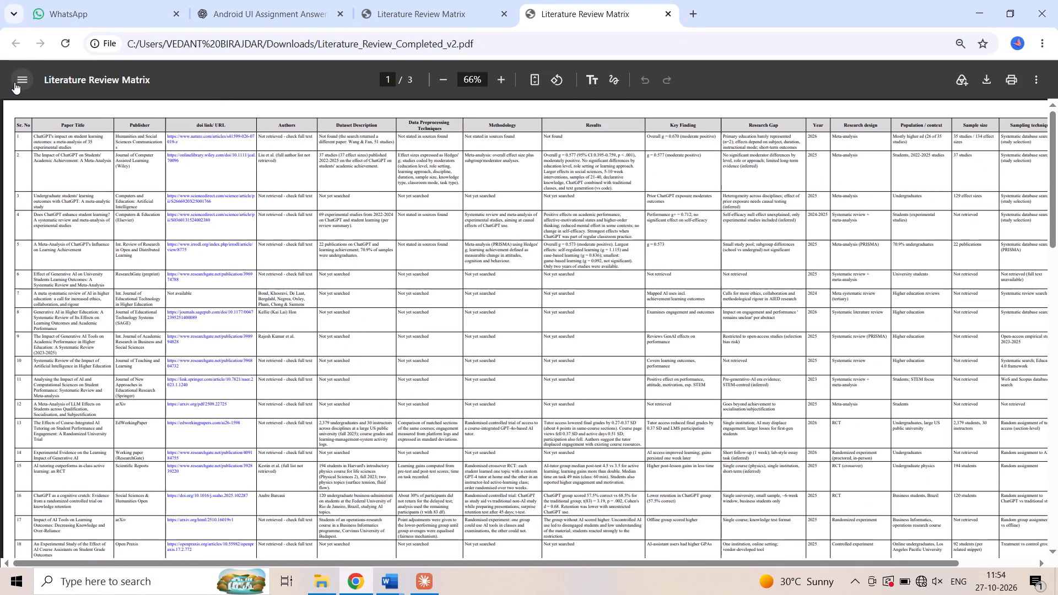
{"action": "left_click", "coordinate": [986, 77]}
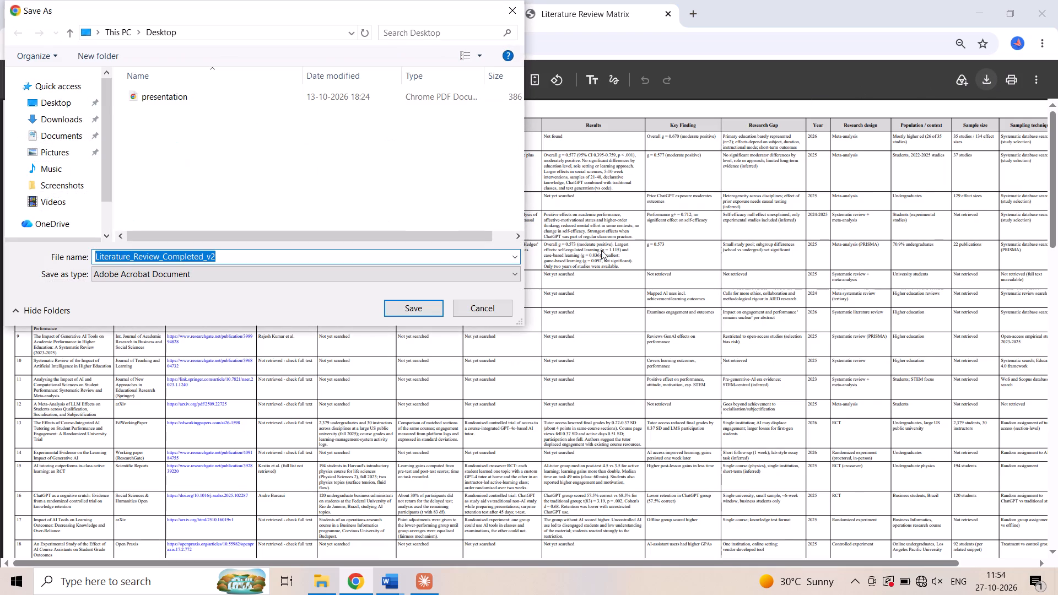
{"action": "left_click", "coordinate": [413, 307]}
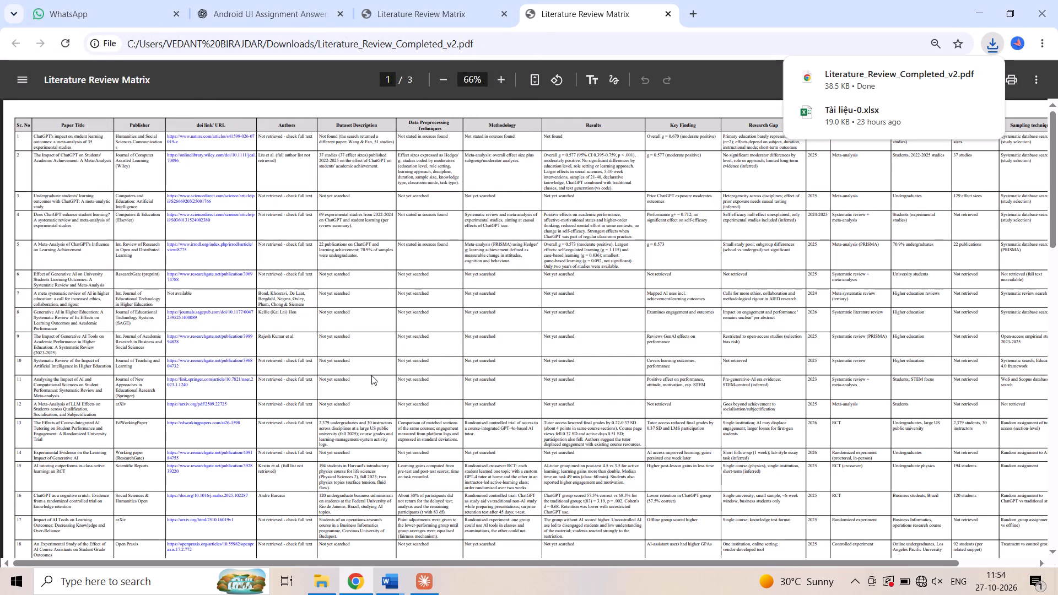
Switch to the research_project_final document in Word and review it from section 11.6 back to the cover page.
{"action": "scroll", "coordinate": [371, 375], "scroll_direction": "right", "scroll_amount": 1}
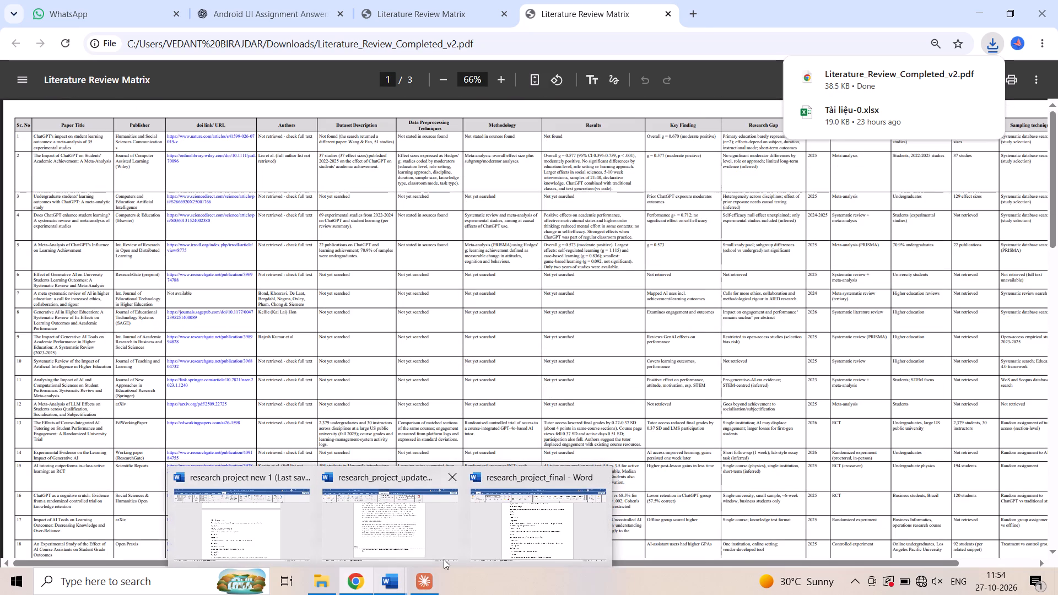
{"action": "left_click", "coordinate": [511, 540]}
{"action": "scroll", "coordinate": [420, 366], "scroll_direction": "up", "scroll_amount": 5}
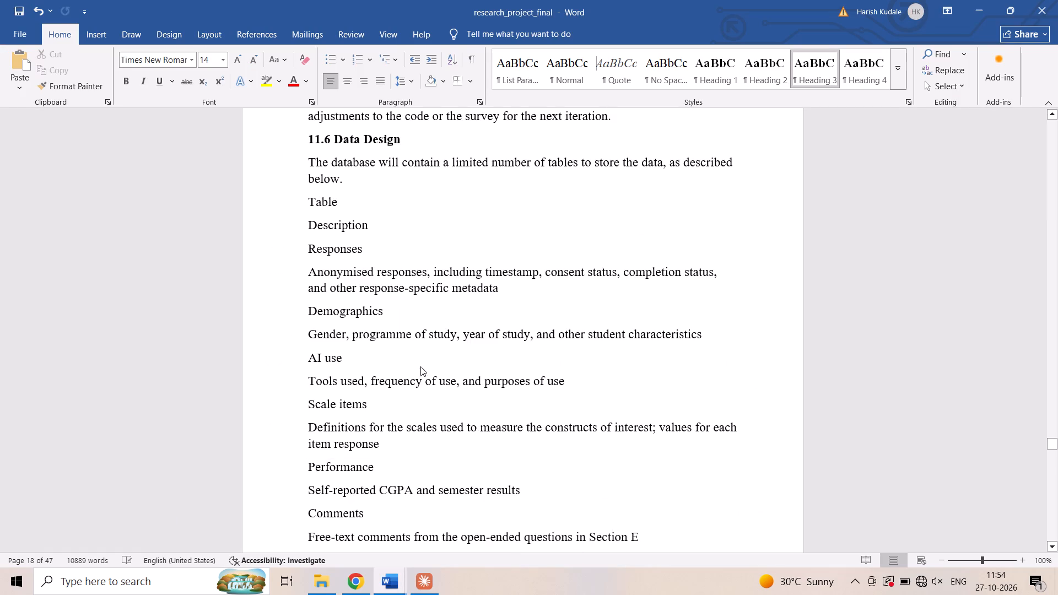
{"action": "scroll", "coordinate": [420, 366], "scroll_direction": "up", "scroll_amount": 20}
{"action": "scroll", "coordinate": [420, 366], "scroll_direction": "up", "scroll_amount": 20}
{"action": "scroll", "coordinate": [420, 366], "scroll_direction": "up", "scroll_amount": 20}
{"action": "scroll", "coordinate": [420, 366], "scroll_direction": "up", "scroll_amount": 12}
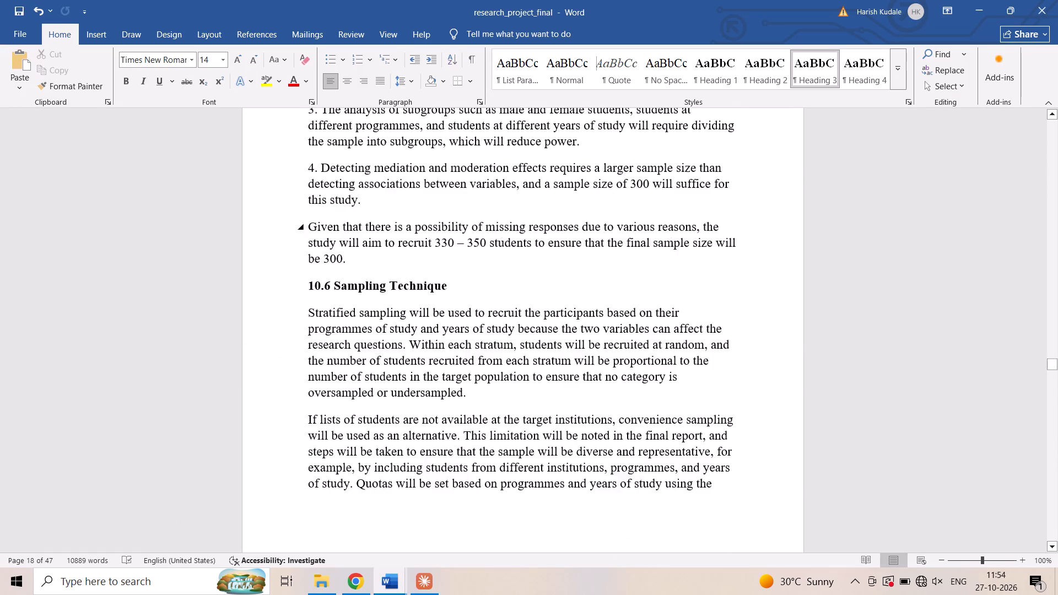
{"action": "scroll", "coordinate": [430, 366], "scroll_direction": "up", "scroll_amount": 20}
{"action": "scroll", "coordinate": [430, 366], "scroll_direction": "up", "scroll_amount": 20}
{"action": "scroll", "coordinate": [430, 366], "scroll_direction": "up", "scroll_amount": 7}
{"action": "scroll", "coordinate": [430, 366], "scroll_direction": "up", "scroll_amount": 19}
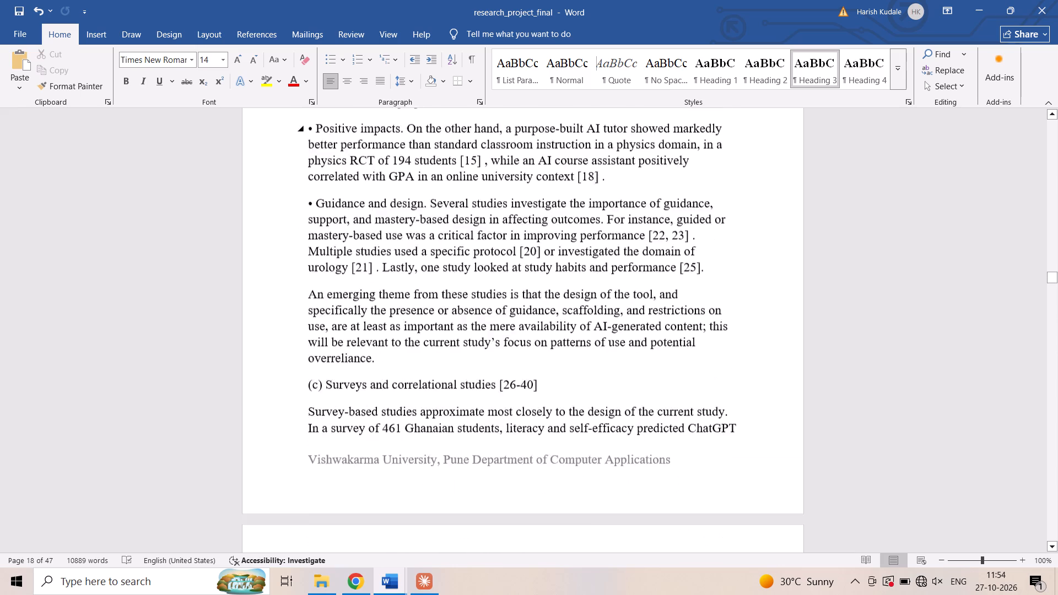
{"action": "left_click", "coordinate": [430, 366]}
{"action": "scroll", "coordinate": [430, 366], "scroll_direction": "up", "scroll_amount": 20}
{"action": "scroll", "coordinate": [430, 366], "scroll_direction": "up", "scroll_amount": 20}
{"action": "scroll", "coordinate": [430, 366], "scroll_direction": "up", "scroll_amount": 5}
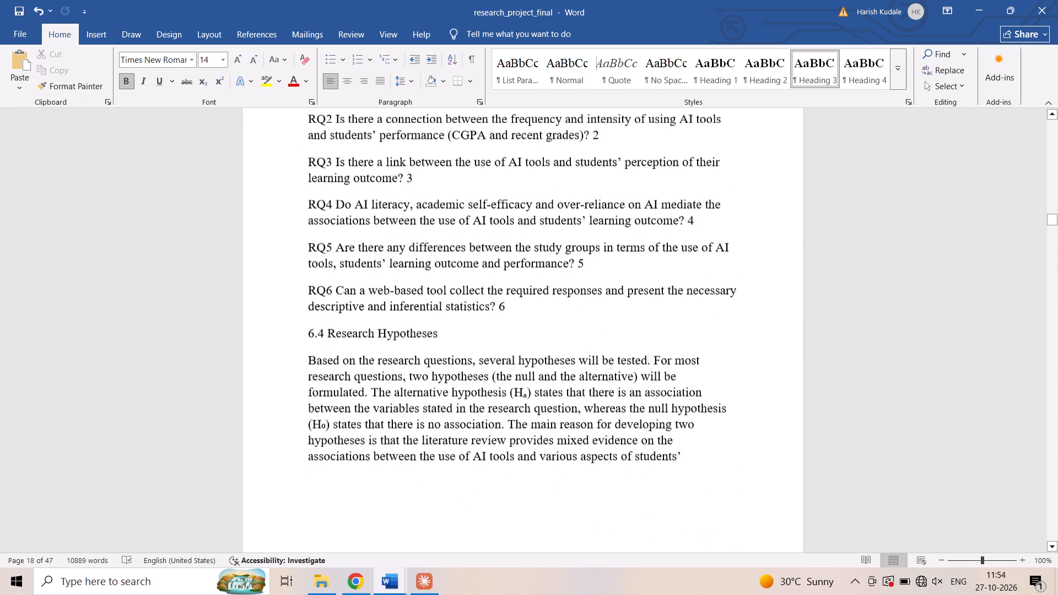
{"action": "scroll", "coordinate": [430, 366], "scroll_direction": "up", "scroll_amount": 20}
{"action": "scroll", "coordinate": [430, 366], "scroll_direction": "up", "scroll_amount": 20}
{"action": "scroll", "coordinate": [430, 366], "scroll_direction": "up", "scroll_amount": 16}
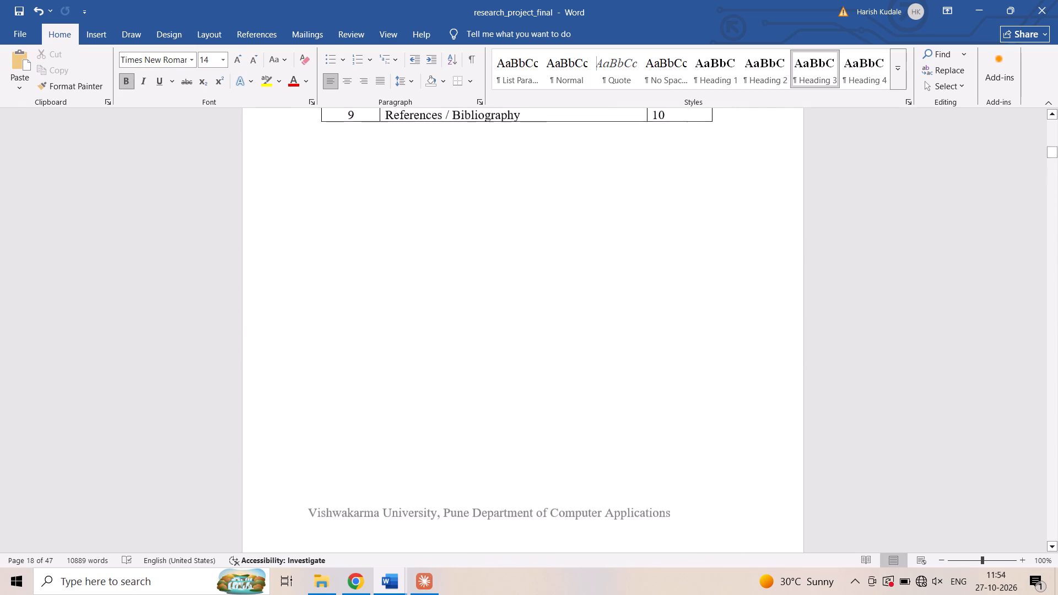
{"action": "scroll", "coordinate": [430, 366], "scroll_direction": "up", "scroll_amount": 20}
{"action": "scroll", "coordinate": [430, 366], "scroll_direction": "up", "scroll_amount": 3}
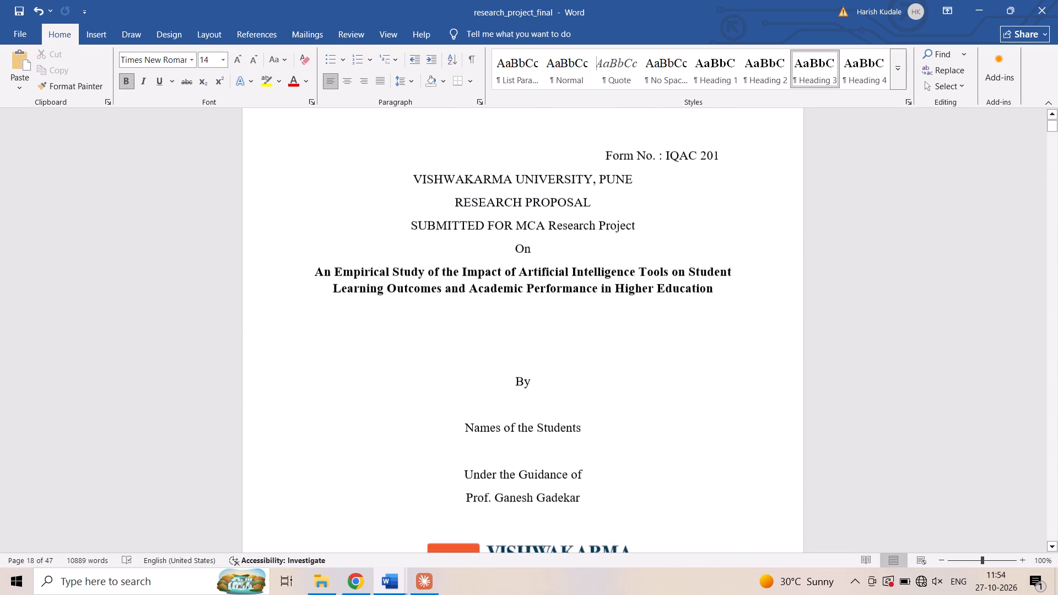
{"action": "left_click", "coordinate": [452, 287]}
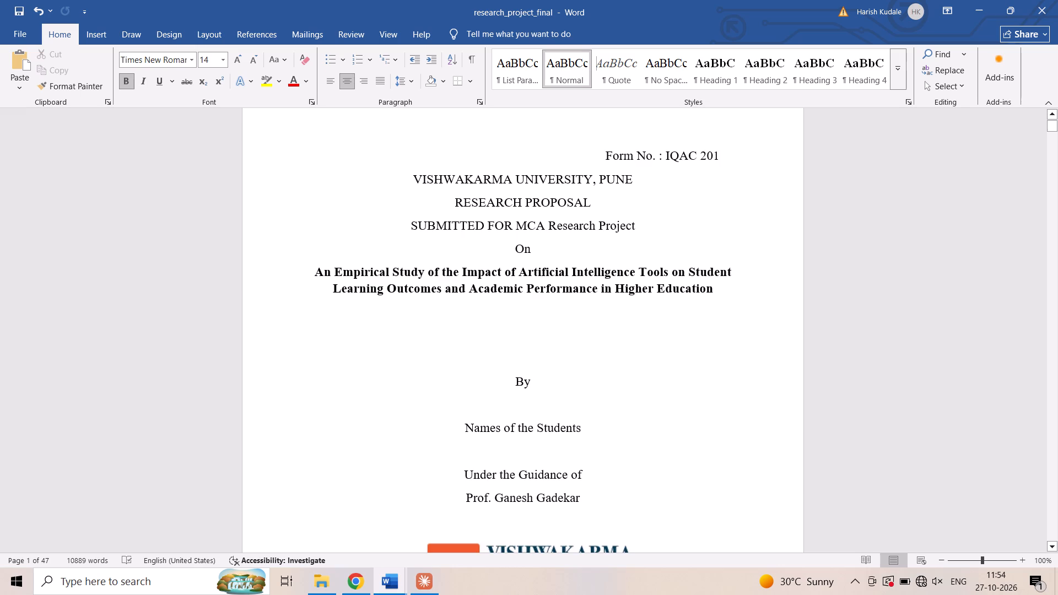
{"action": "scroll", "coordinate": [422, 490], "scroll_direction": "down", "scroll_amount": 13}
{"action": "scroll", "coordinate": [422, 490], "scroll_direction": "up", "scroll_amount": 5}
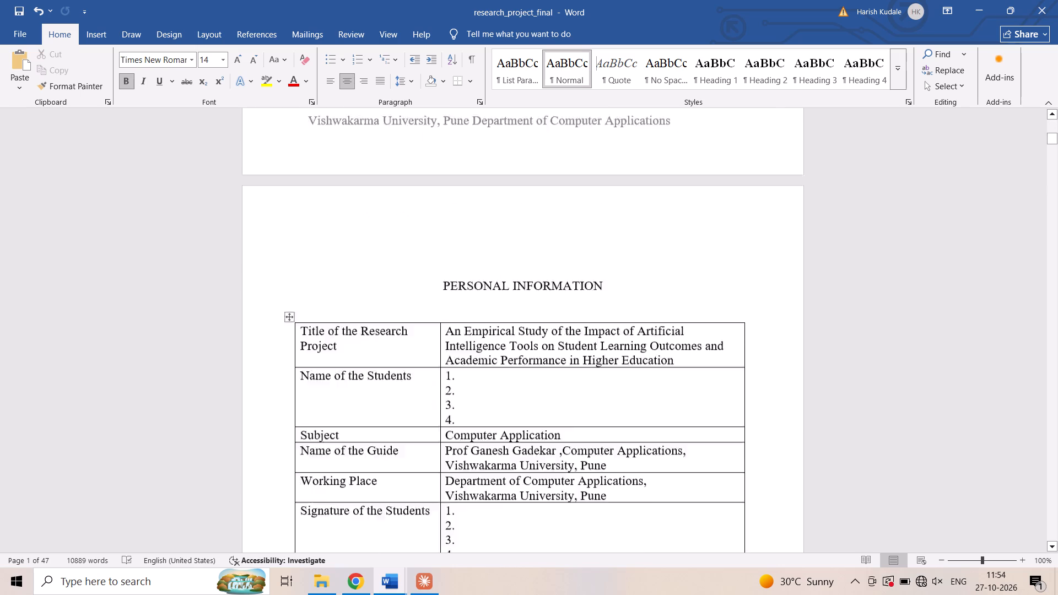
{"action": "scroll", "coordinate": [422, 490], "scroll_direction": "up", "scroll_amount": 2}
{"action": "scroll", "coordinate": [422, 490], "scroll_direction": "down", "scroll_amount": 2}
{"action": "scroll", "coordinate": [422, 490], "scroll_direction": "up", "scroll_amount": 2}
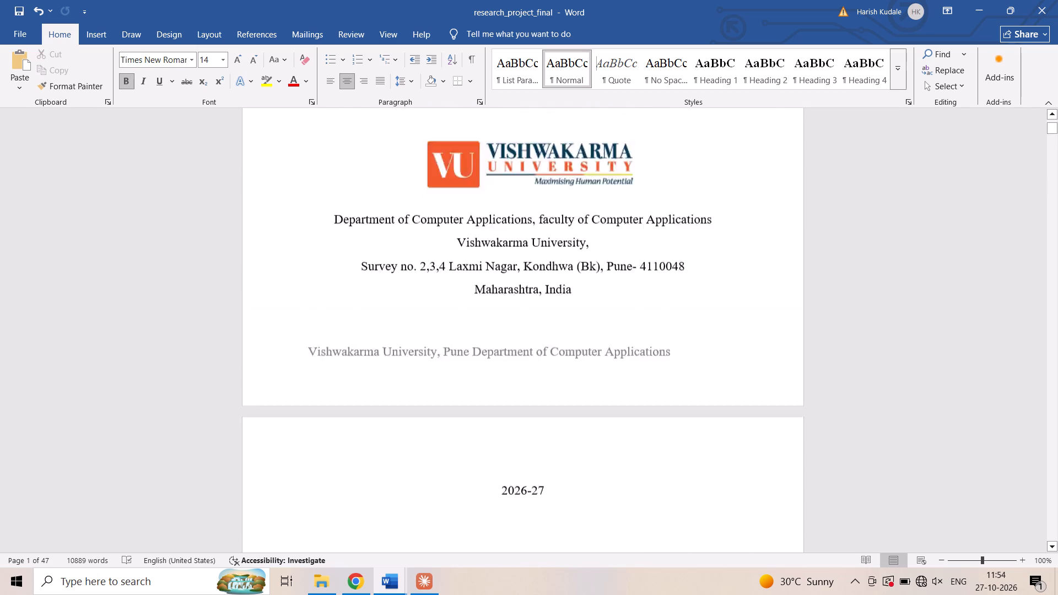
{"action": "scroll", "coordinate": [422, 490], "scroll_direction": "right", "scroll_amount": 1}
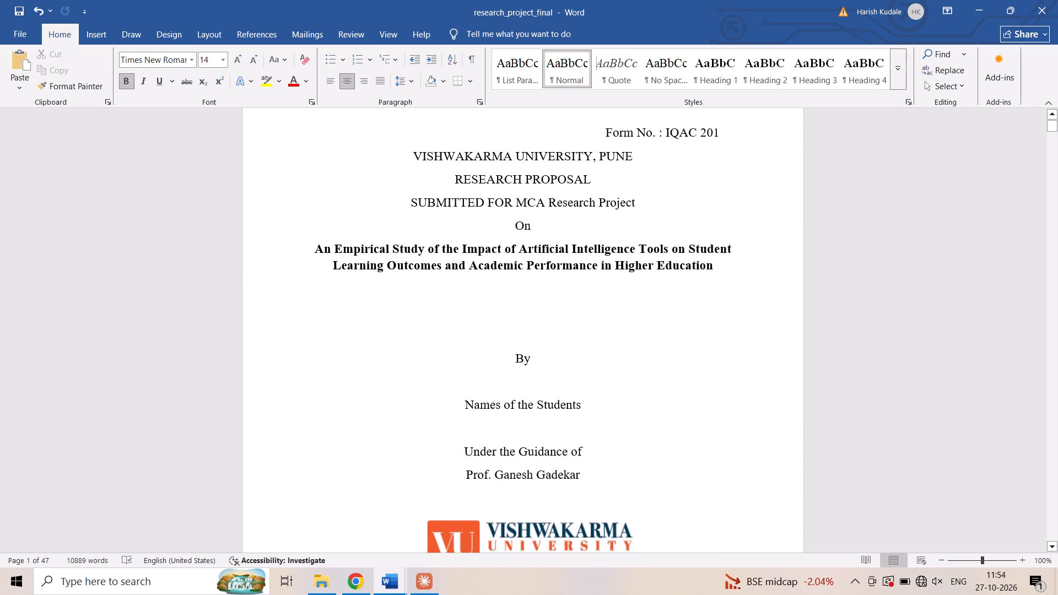
Enter the first student's name on the empty line below "Names of the Students" on the cover page.
{"action": "left_click", "coordinate": [514, 423]}
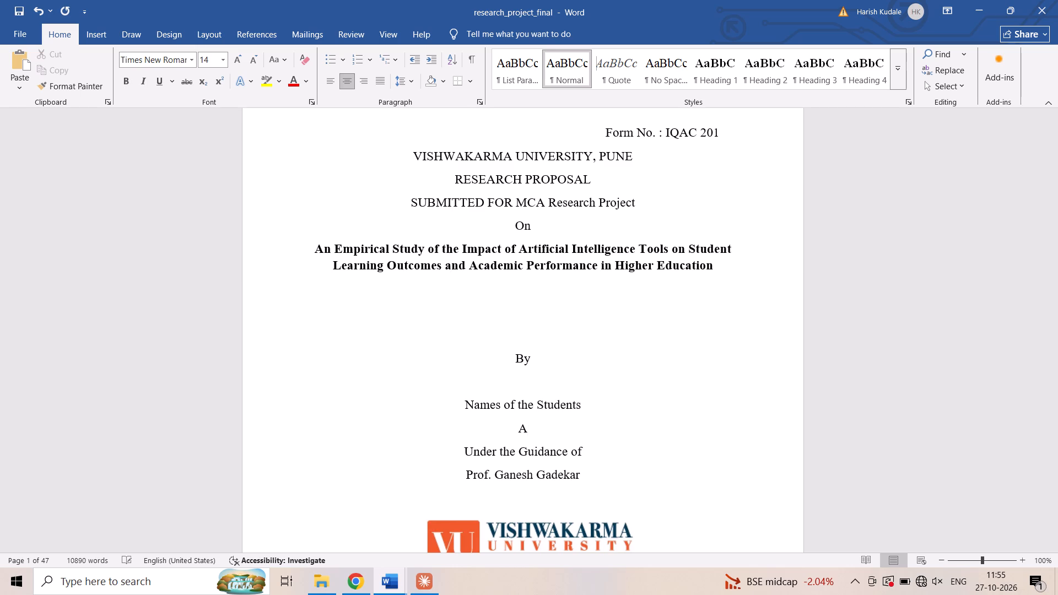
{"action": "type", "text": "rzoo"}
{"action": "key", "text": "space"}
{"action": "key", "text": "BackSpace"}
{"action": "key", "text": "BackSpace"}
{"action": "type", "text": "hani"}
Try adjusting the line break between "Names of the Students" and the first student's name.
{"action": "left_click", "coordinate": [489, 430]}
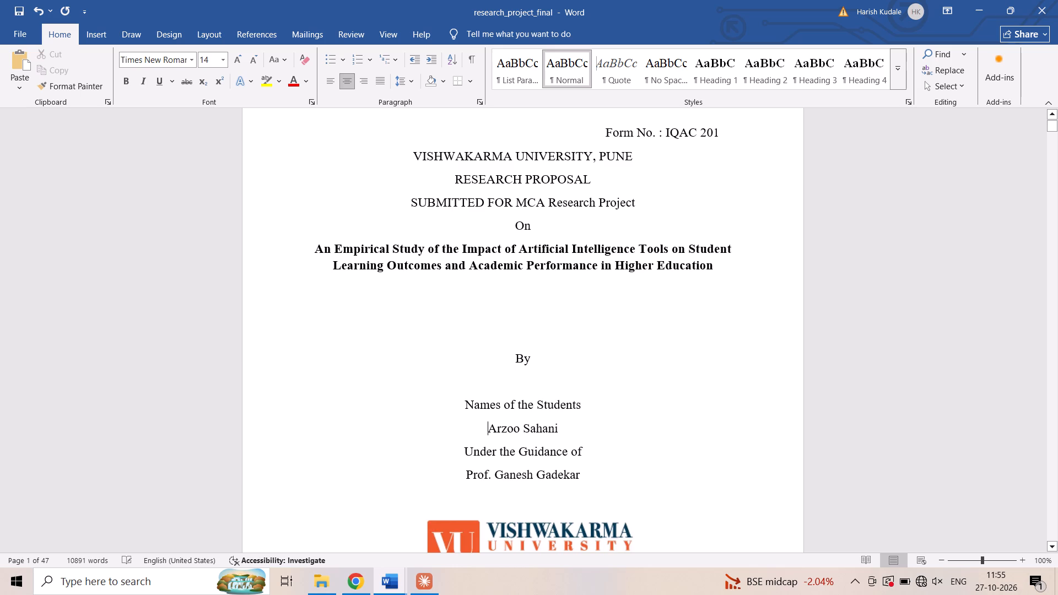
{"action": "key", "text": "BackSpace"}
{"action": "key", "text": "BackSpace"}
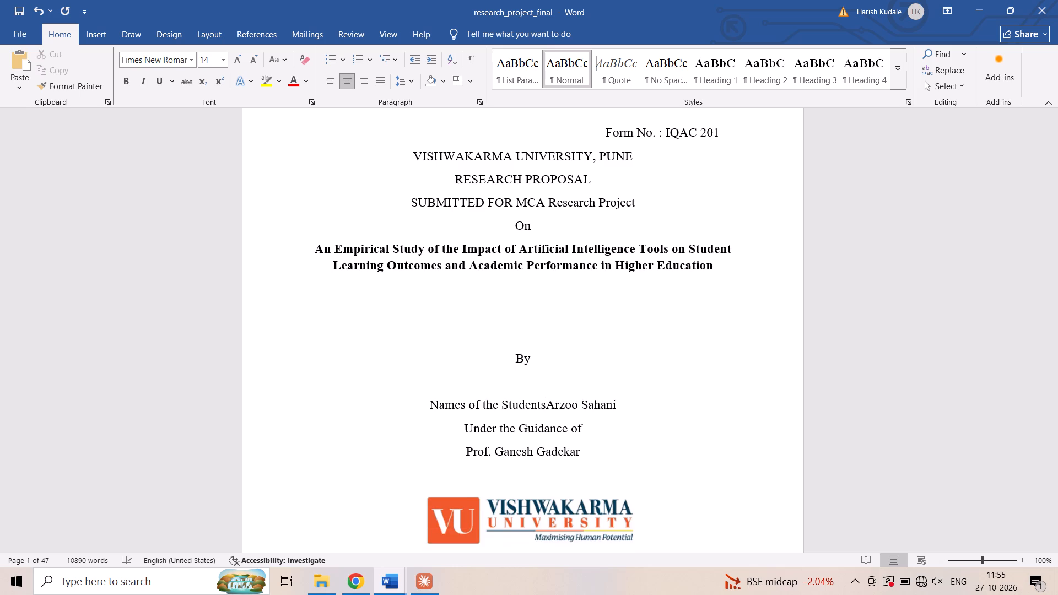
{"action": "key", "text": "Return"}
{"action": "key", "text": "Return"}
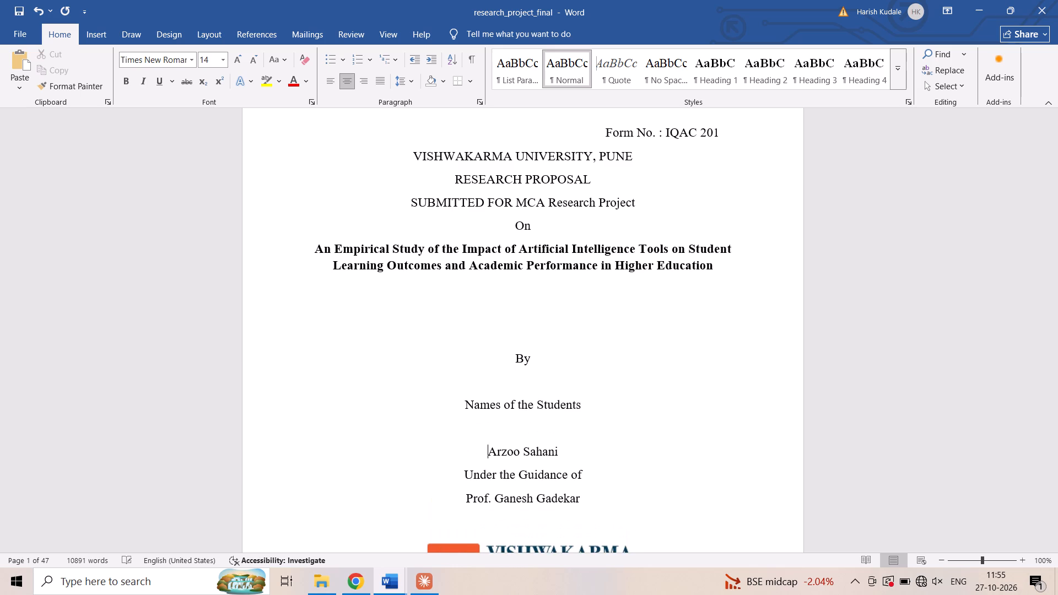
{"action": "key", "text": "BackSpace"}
Add the second student's name on a new line below the first one.
{"action": "key", "text": "Down"}
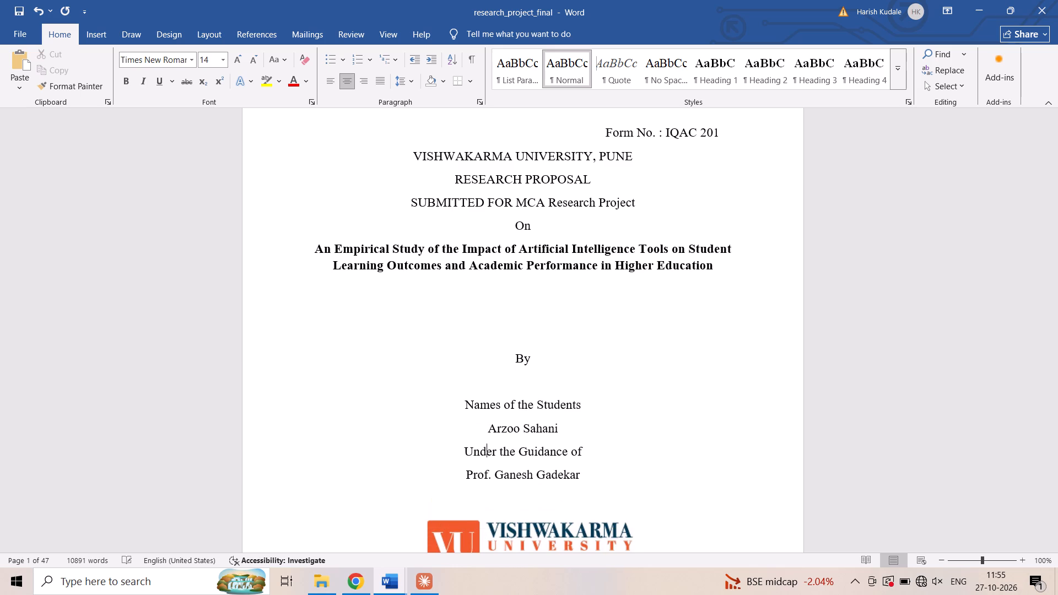
{"action": "key", "text": "Up"}
{"action": "key", "text": "Right"}
{"action": "key", "text": "Right"}
{"action": "key", "text": "Right"}
{"action": "key", "text": "Right"}
{"action": "key", "text": "Right"}
{"action": "key", "text": "Right"}
{"action": "key", "text": "Right"}
{"action": "key", "text": "Right"}
{"action": "key", "text": "Right"}
{"action": "key", "text": "Right"}
{"action": "key", "text": "Right"}
{"action": "key", "text": "Right"}
{"action": "key", "text": "Return"}
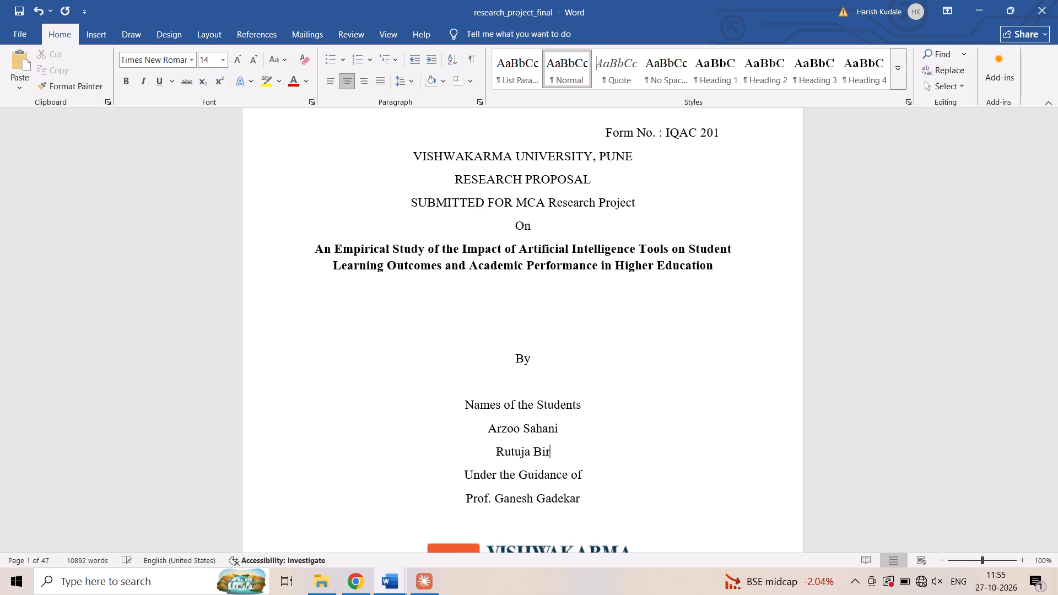
Add the third student's name on a new line, followed by a blank line before "Under the Guidance of".
{"action": "key", "text": "Return"}
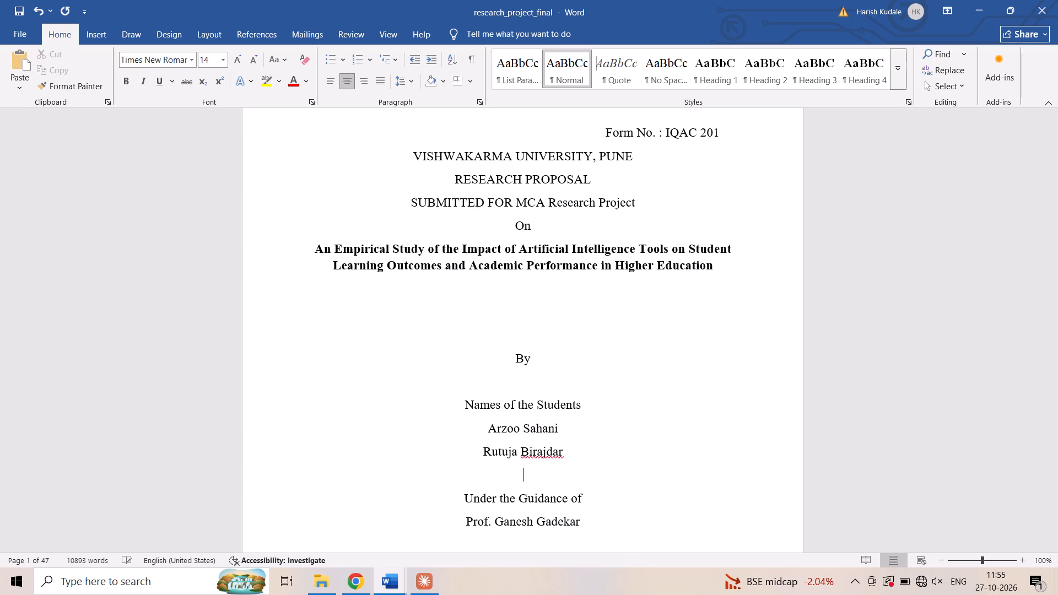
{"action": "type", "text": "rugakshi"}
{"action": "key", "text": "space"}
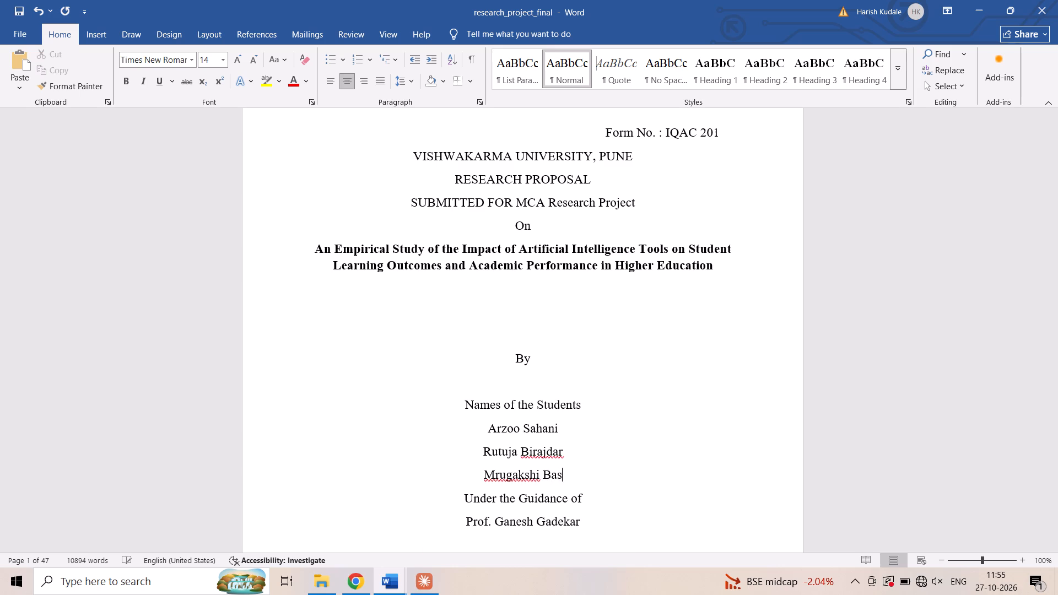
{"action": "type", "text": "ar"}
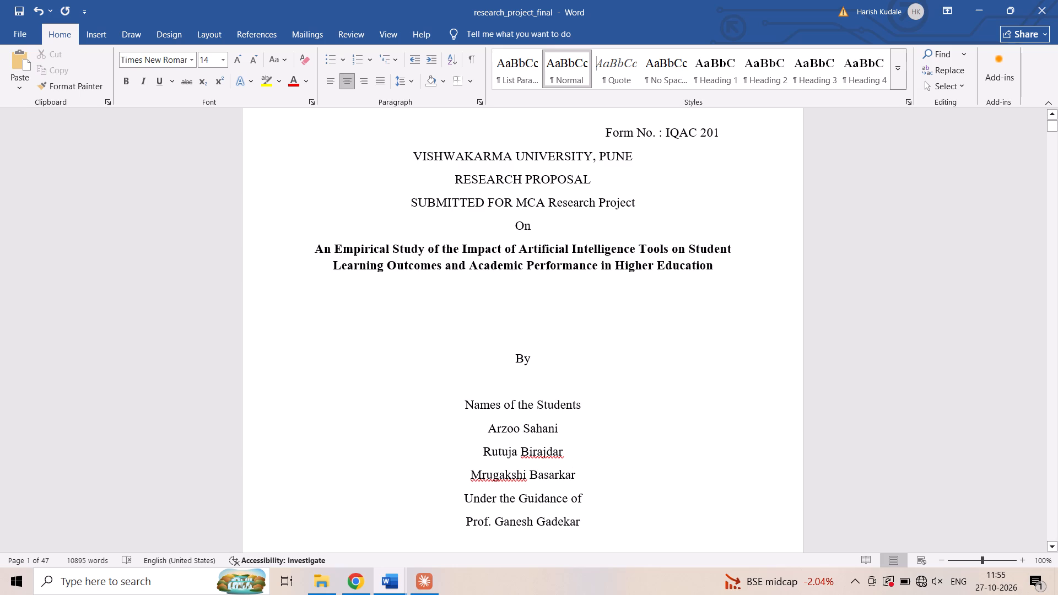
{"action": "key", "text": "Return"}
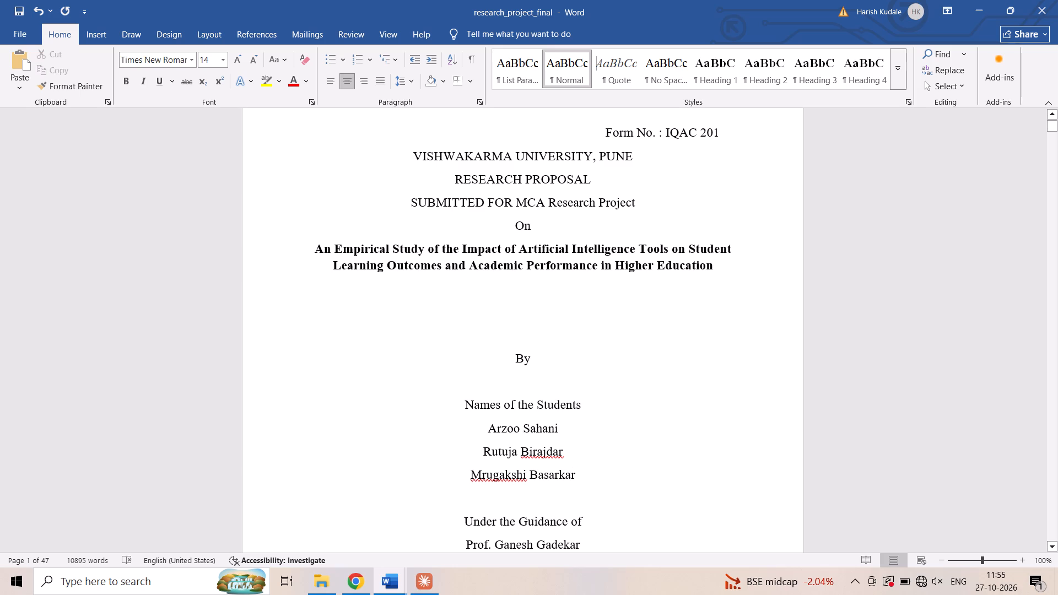
Make the "Names of the Students" heading on the cover page bold.
{"action": "double_click", "coordinate": [467, 405]}
{"action": "left_click_drag", "start_coordinate": [467, 405], "coordinate": [550, 398]}
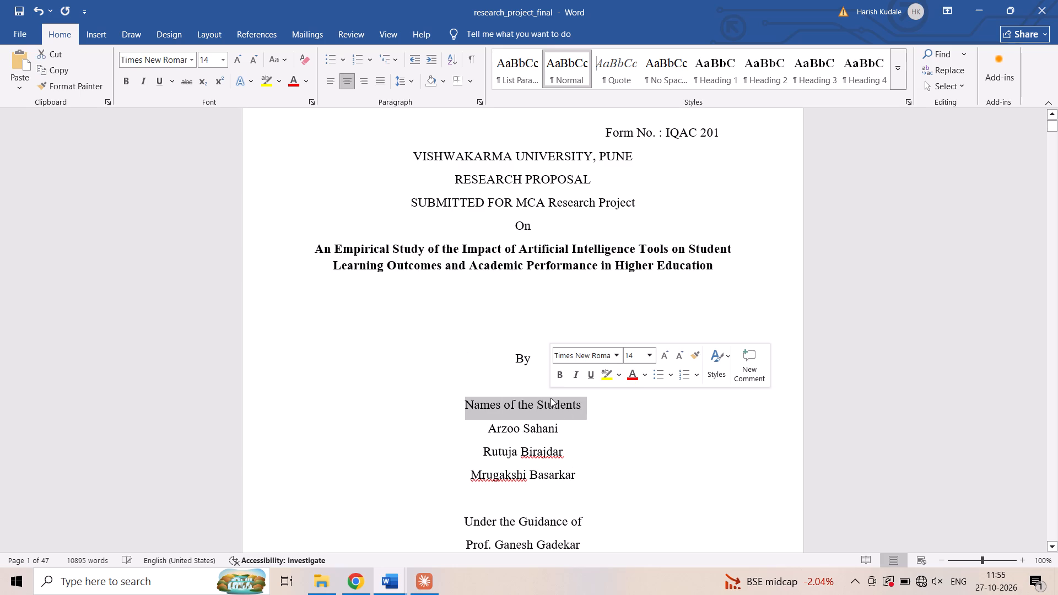
{"action": "left_click", "coordinate": [558, 373]}
{"action": "left_click", "coordinate": [116, 393]}
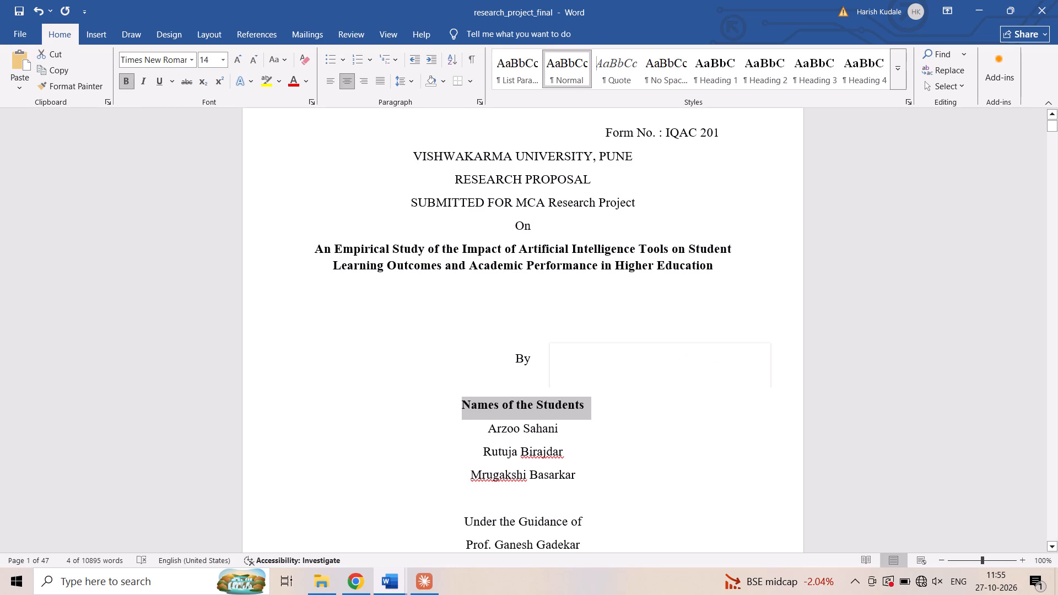
Make the "Under the Guidance of" heading on the cover page bold.
{"action": "scroll", "coordinate": [289, 447], "scroll_direction": "down", "scroll_amount": 3}
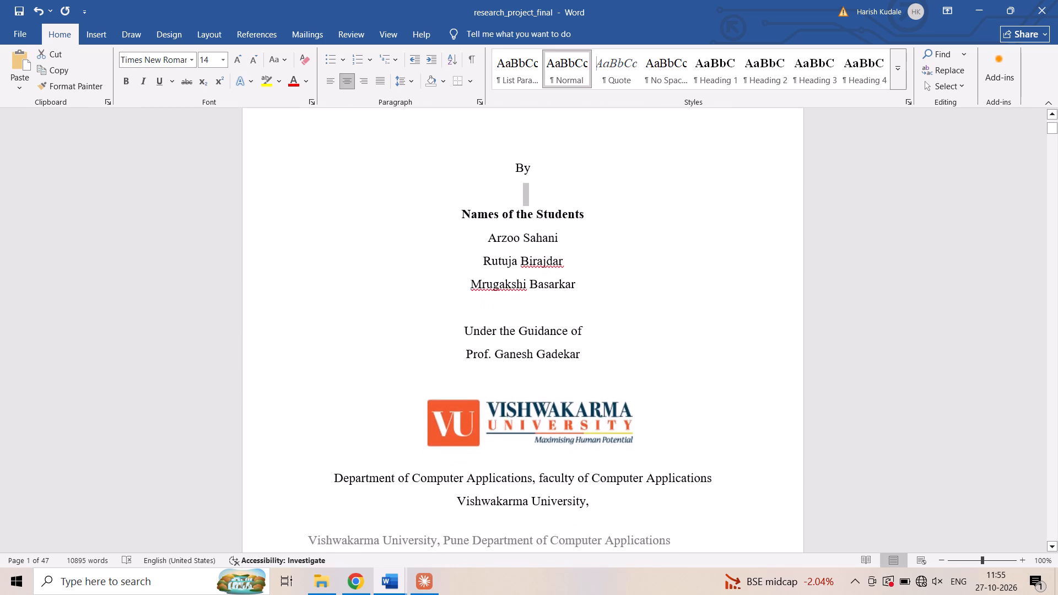
{"action": "triple_click", "coordinate": [471, 332]}
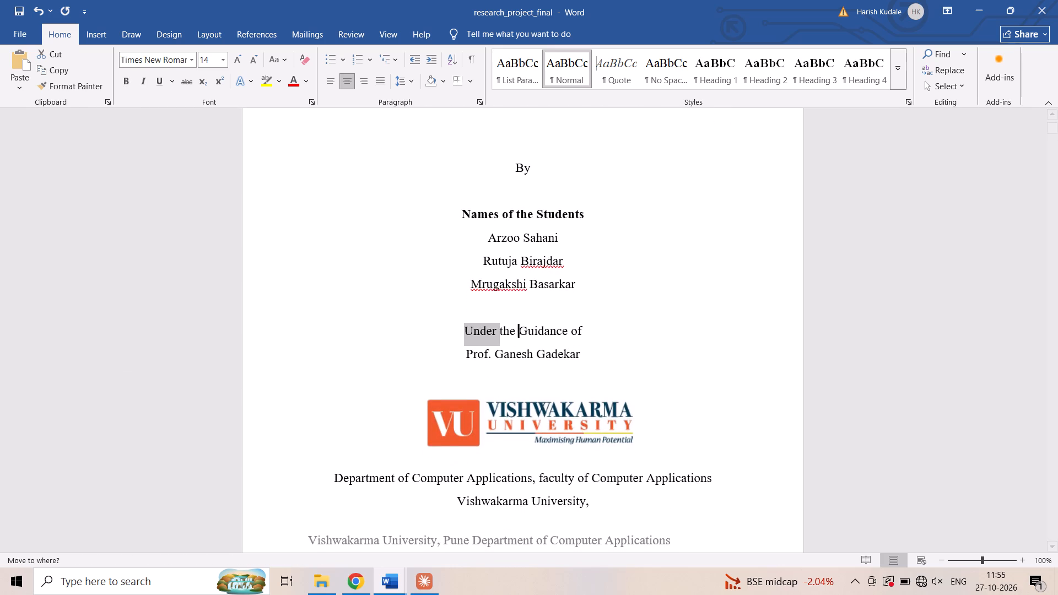
{"action": "double_click", "coordinate": [472, 328]}
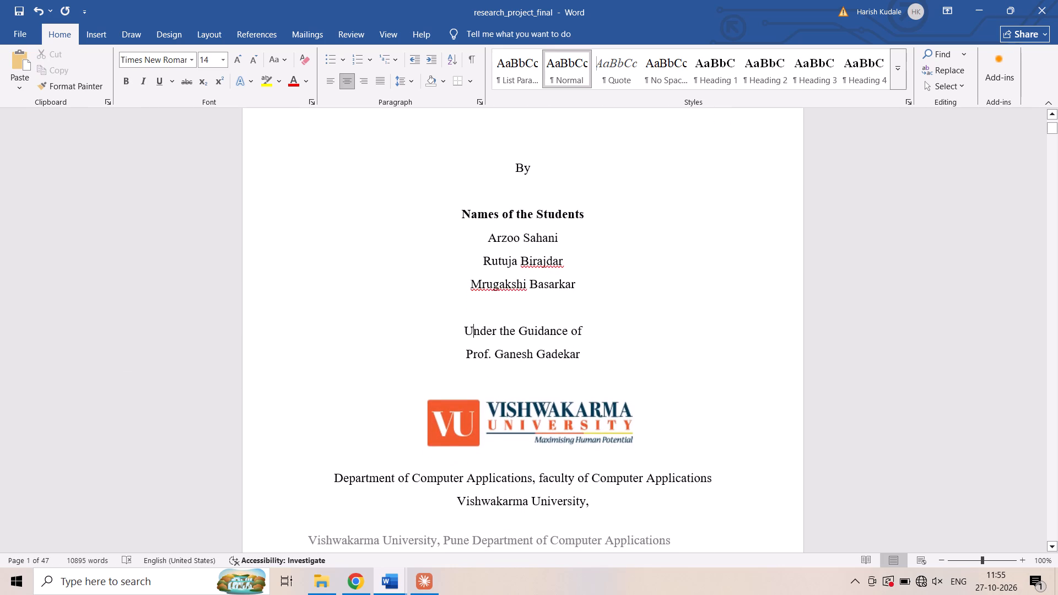
{"action": "left_click_drag", "start_coordinate": [472, 328], "coordinate": [524, 328]}
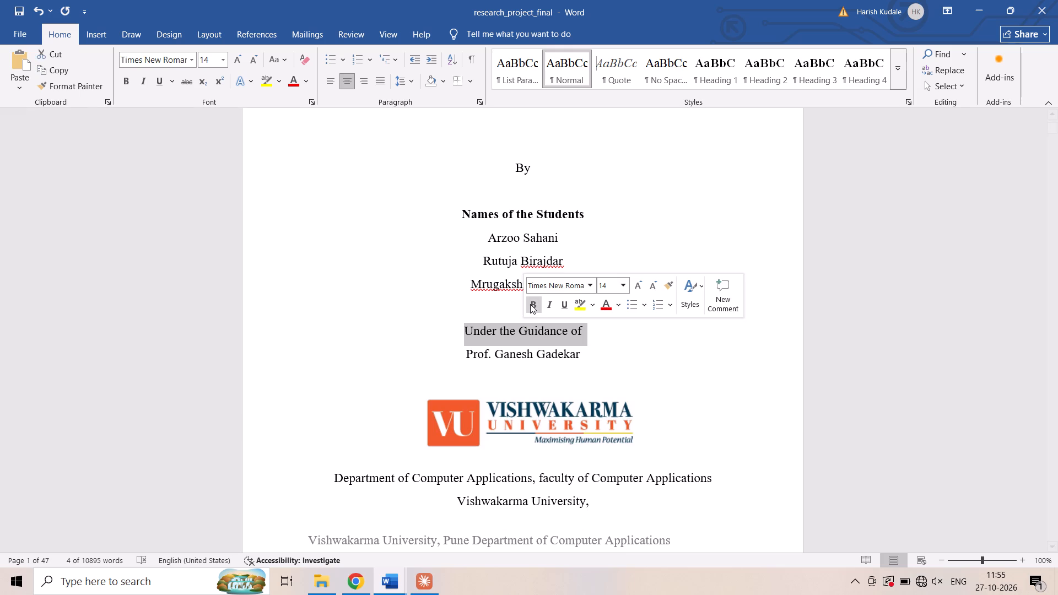
{"action": "left_click", "coordinate": [530, 304]}
{"action": "left_click", "coordinate": [414, 291]}
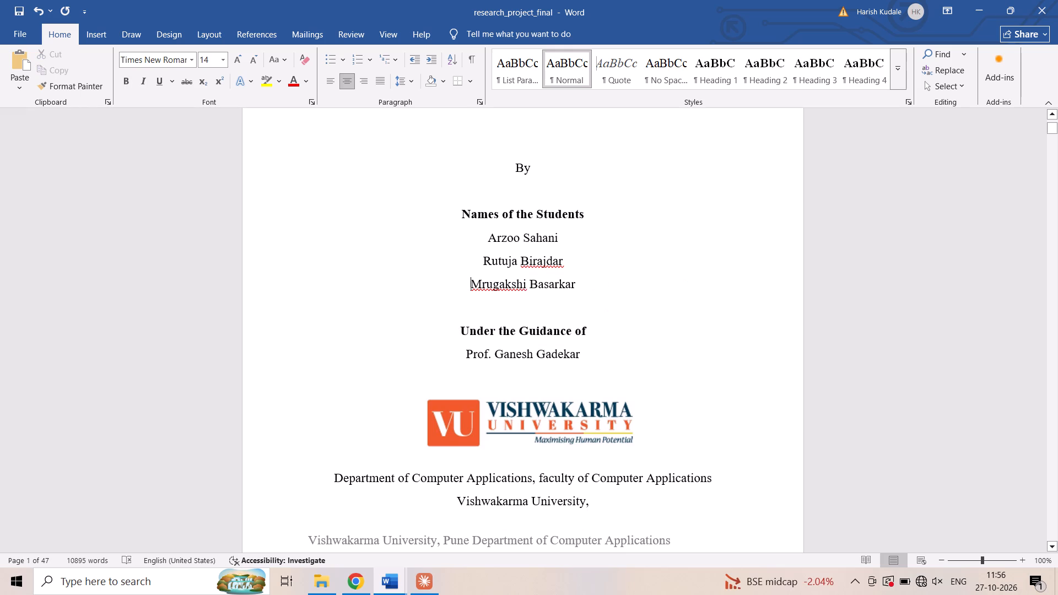
Add the fourth student's name on a new line below the third one on the cover page.
{"action": "left_click", "coordinate": [520, 300]}
{"action": "left_click", "coordinate": [588, 284]}
{"action": "key", "text": "Return"}
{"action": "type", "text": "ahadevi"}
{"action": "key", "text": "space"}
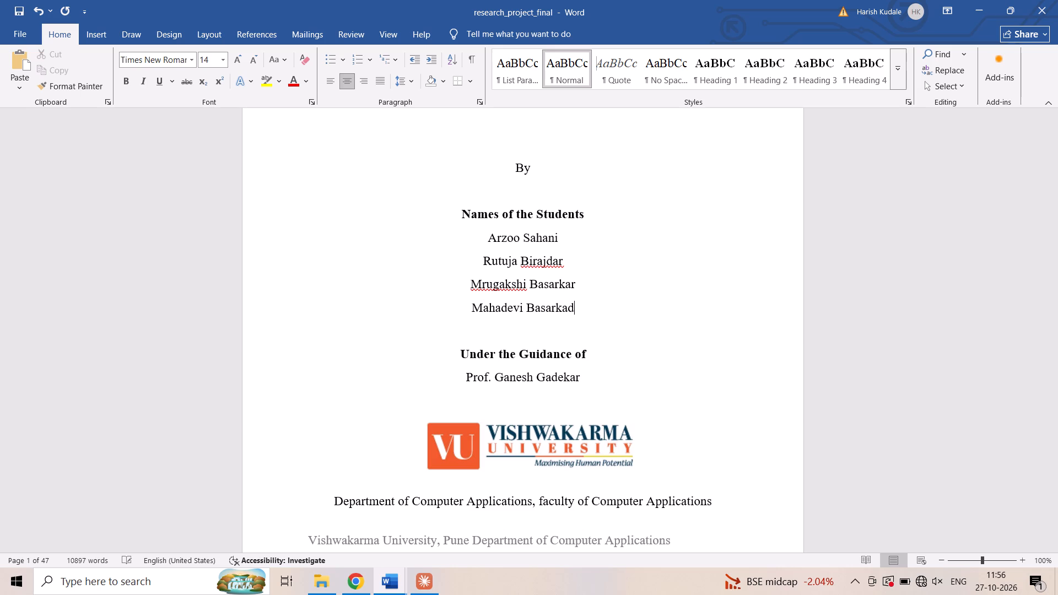
Correct the surname of the fourth student listed on the cover page, keeping the first name.
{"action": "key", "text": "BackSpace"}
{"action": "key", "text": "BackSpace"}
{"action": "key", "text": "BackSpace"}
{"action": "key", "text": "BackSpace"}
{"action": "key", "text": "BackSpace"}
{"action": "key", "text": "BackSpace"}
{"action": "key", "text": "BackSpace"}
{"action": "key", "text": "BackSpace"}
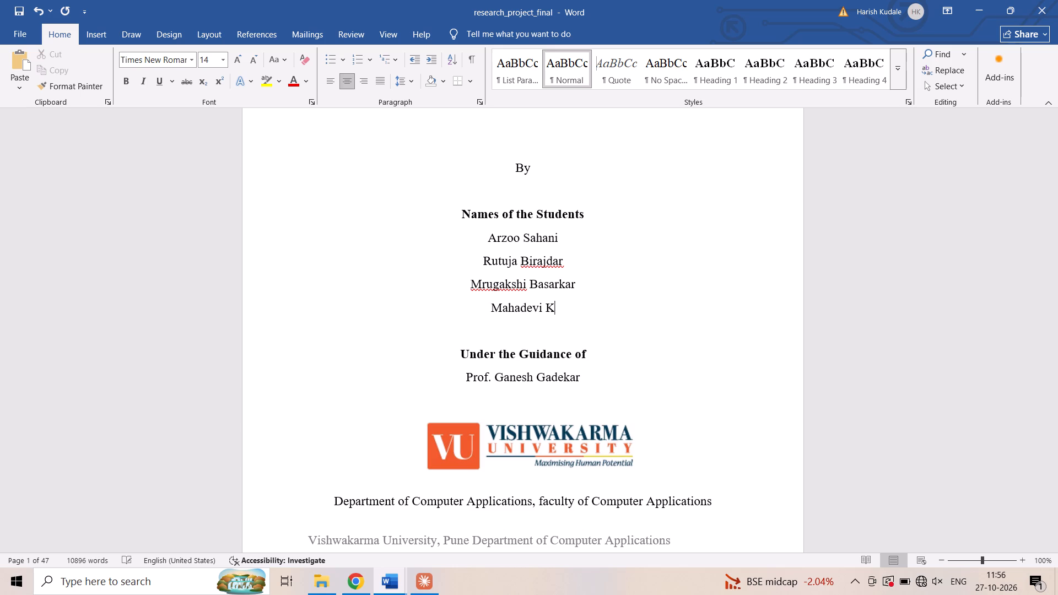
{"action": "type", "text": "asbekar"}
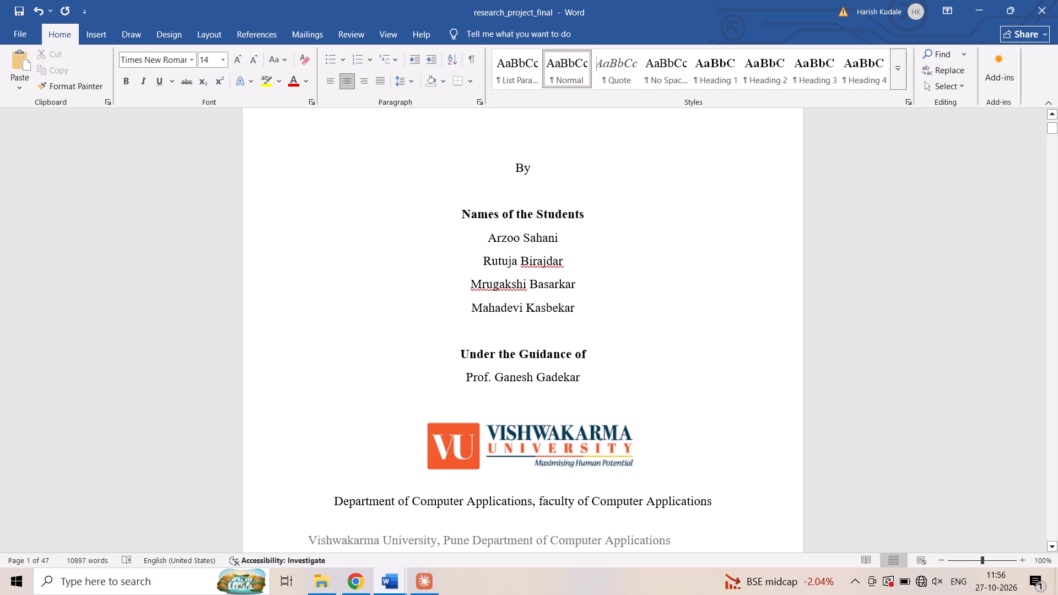
Change the guide's title on the cover page to "Dr." under "Under the Guidance of".
{"action": "scroll", "coordinate": [482, 404], "scroll_direction": "down", "scroll_amount": 1}
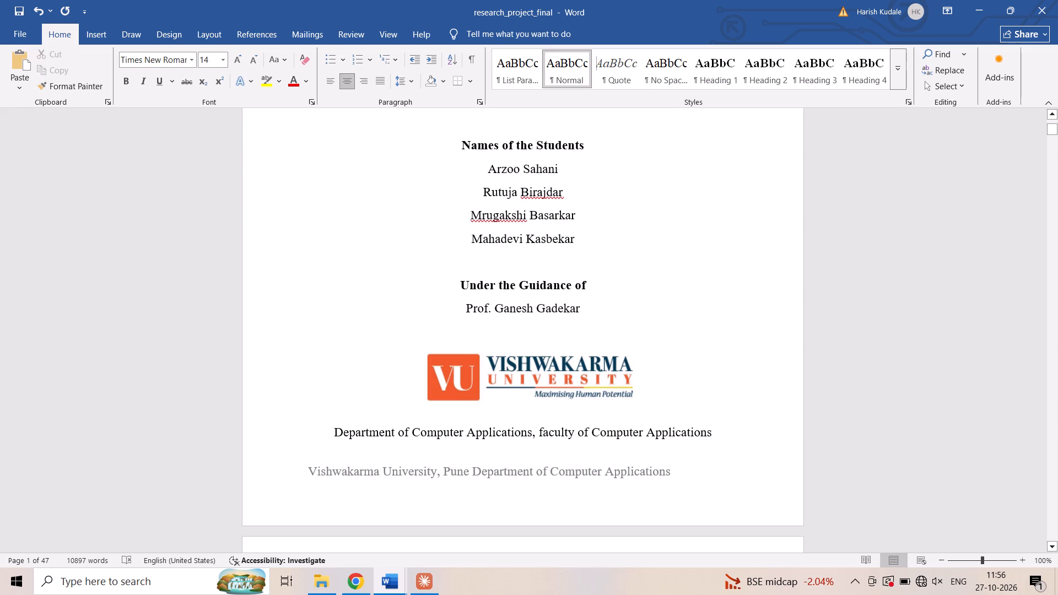
{"action": "left_click", "coordinate": [485, 309]}
{"action": "key", "text": "Right"}
{"action": "key", "text": "BackSpace"}
{"action": "key", "text": "BackSpace"}
{"action": "key", "text": "BackSpace"}
{"action": "key", "text": "BackSpace"}
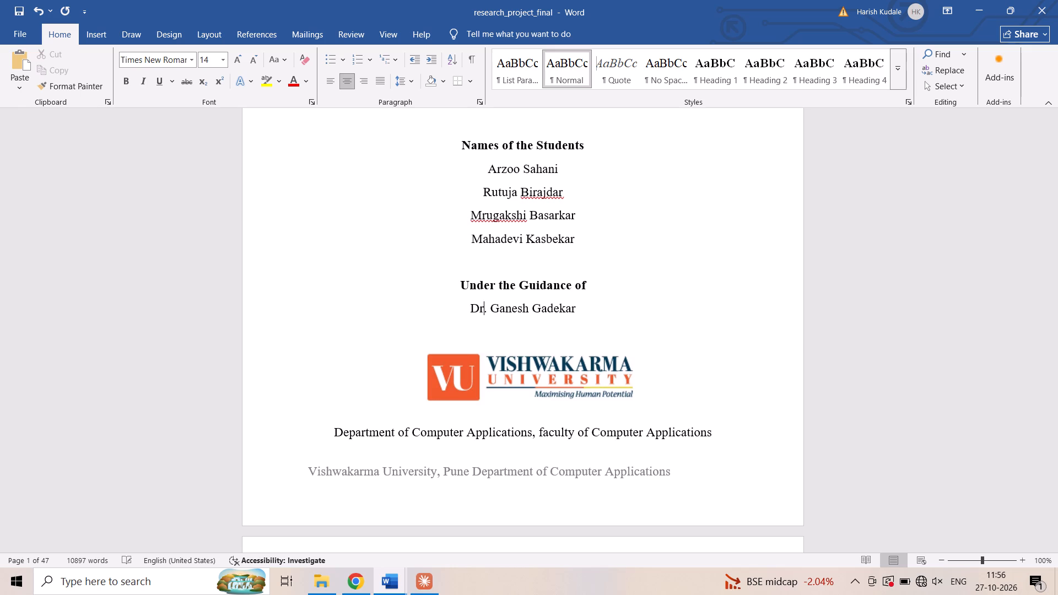
Enter the first two students' names on lines 1 and 2 of "Name of the Students" in the Personal Information table.
{"action": "scroll", "coordinate": [485, 309], "scroll_direction": "down", "scroll_amount": 5}
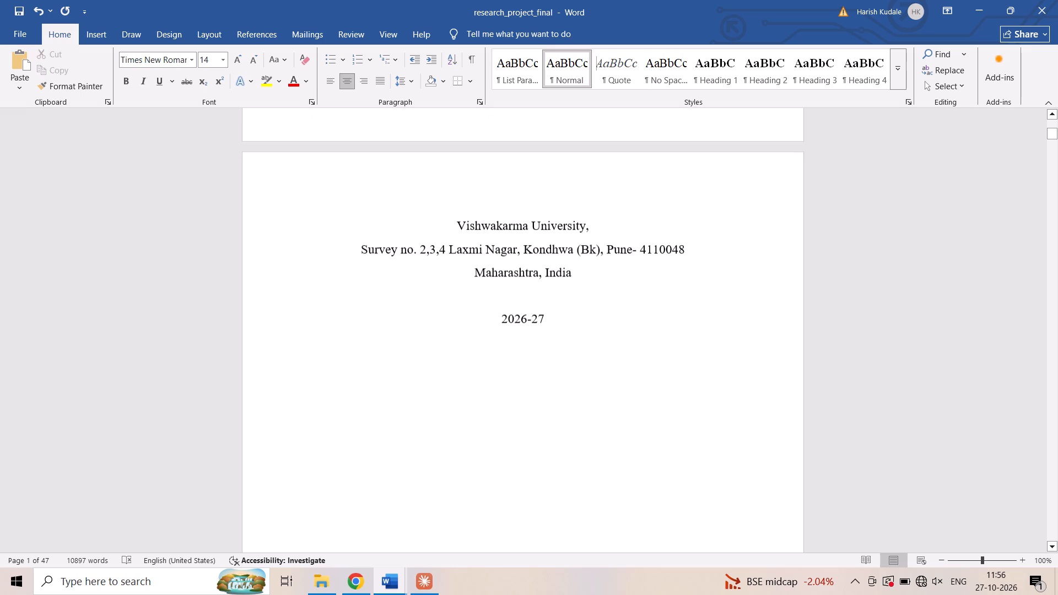
{"action": "scroll", "coordinate": [485, 309], "scroll_direction": "down", "scroll_amount": 11}
{"action": "scroll", "coordinate": [485, 309], "scroll_direction": "up", "scroll_amount": 1}
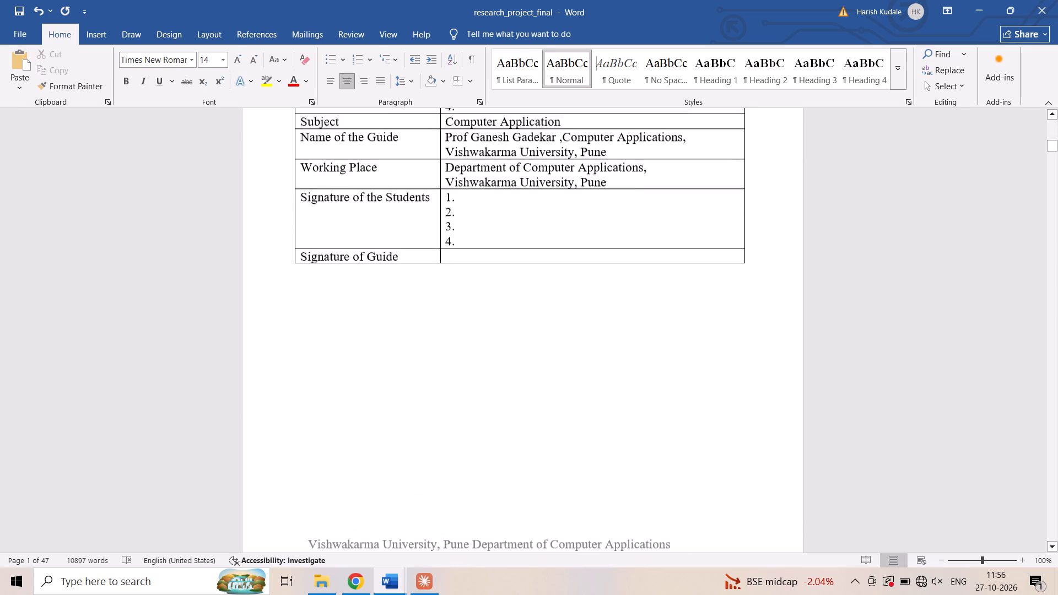
{"action": "scroll", "coordinate": [485, 309], "scroll_direction": "up", "scroll_amount": 1}
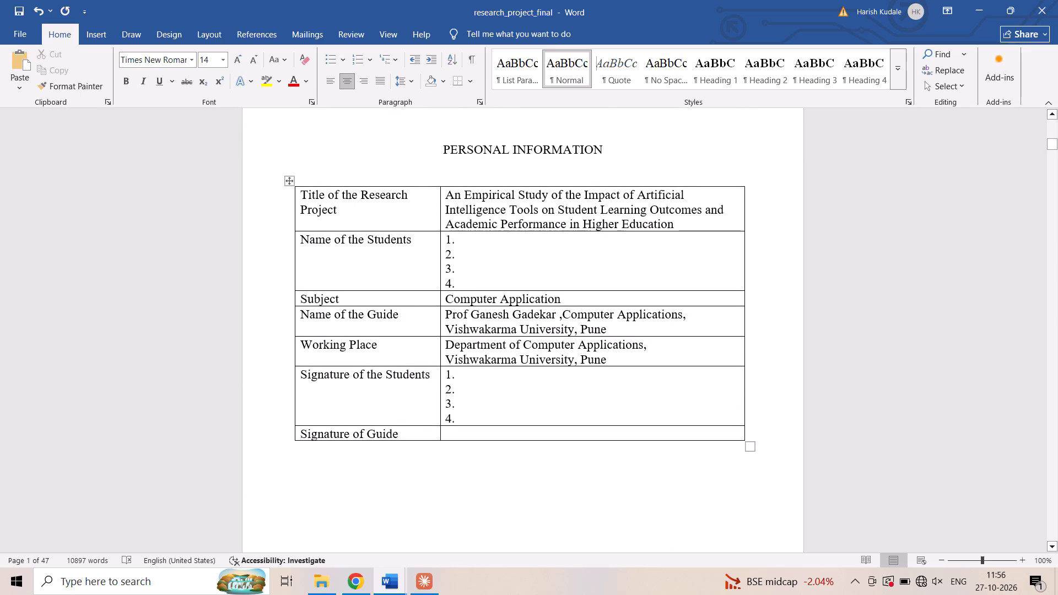
{"action": "left_click", "coordinate": [474, 234]}
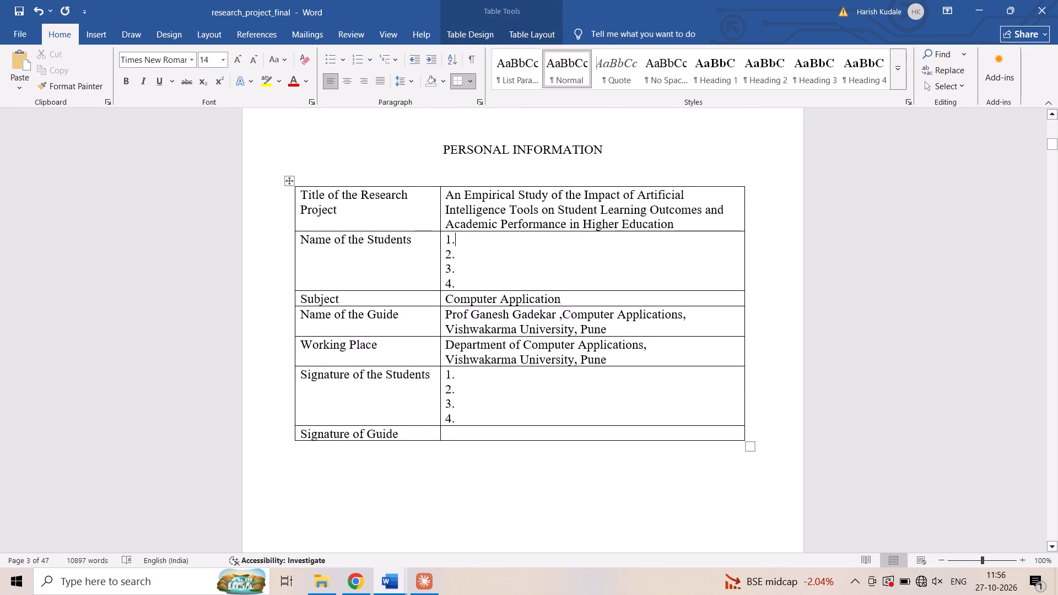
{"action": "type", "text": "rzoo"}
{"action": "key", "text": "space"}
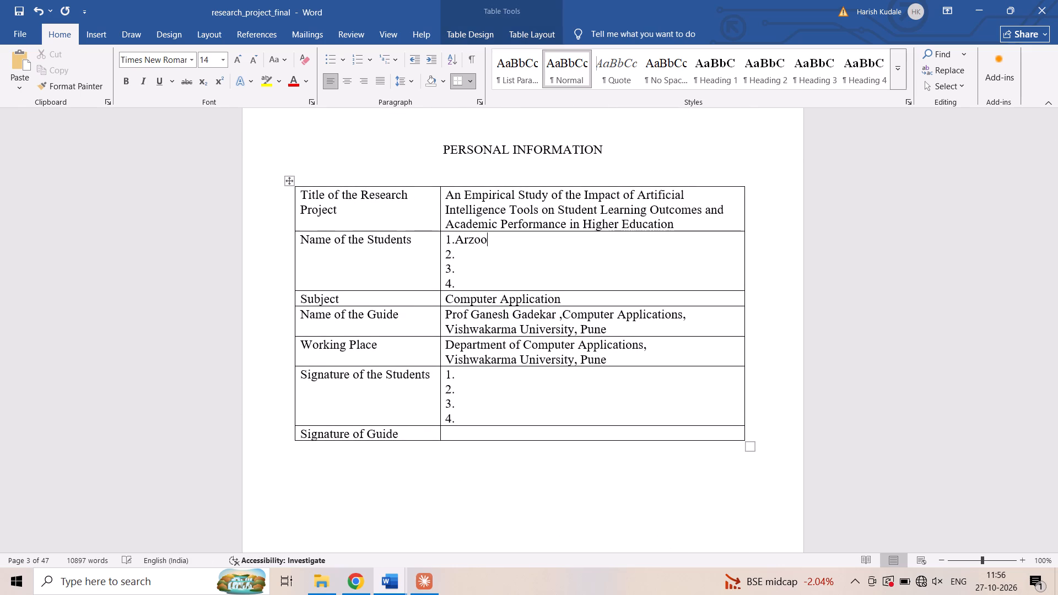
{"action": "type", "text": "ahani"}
{"action": "left_click", "coordinate": [466, 256]}
Complete the second student's name and enter the third and fourth students' names in the Personal Information table's "Name of the Students" row.
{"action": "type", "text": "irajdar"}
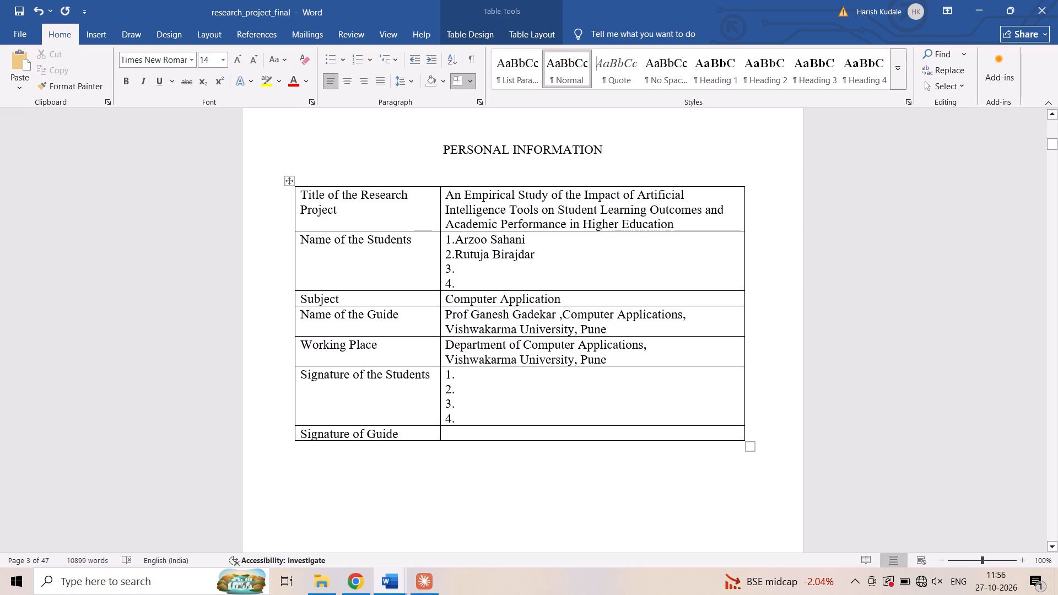
{"action": "left_click", "coordinate": [460, 266]}
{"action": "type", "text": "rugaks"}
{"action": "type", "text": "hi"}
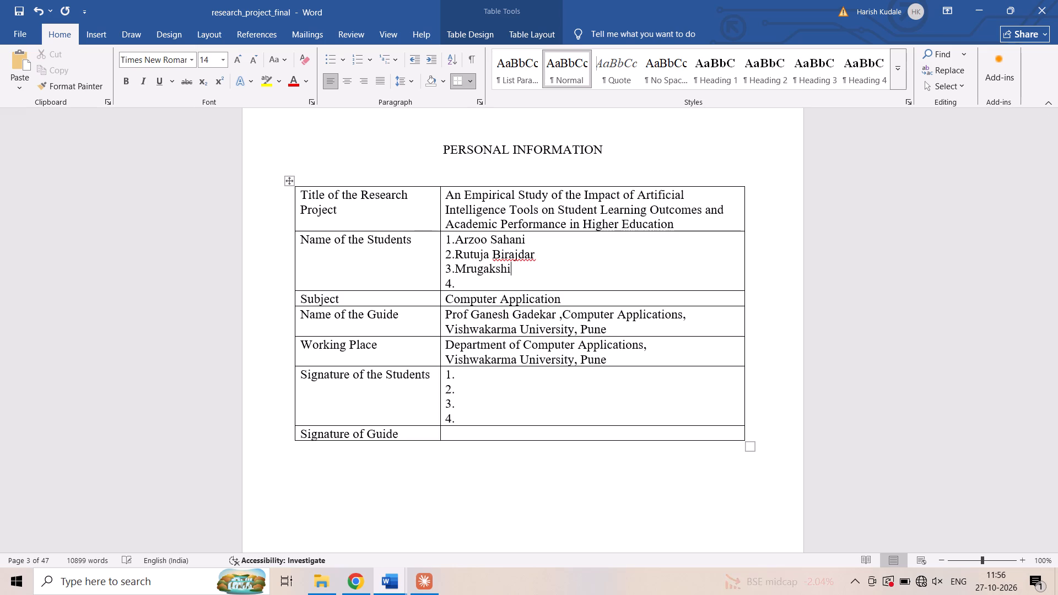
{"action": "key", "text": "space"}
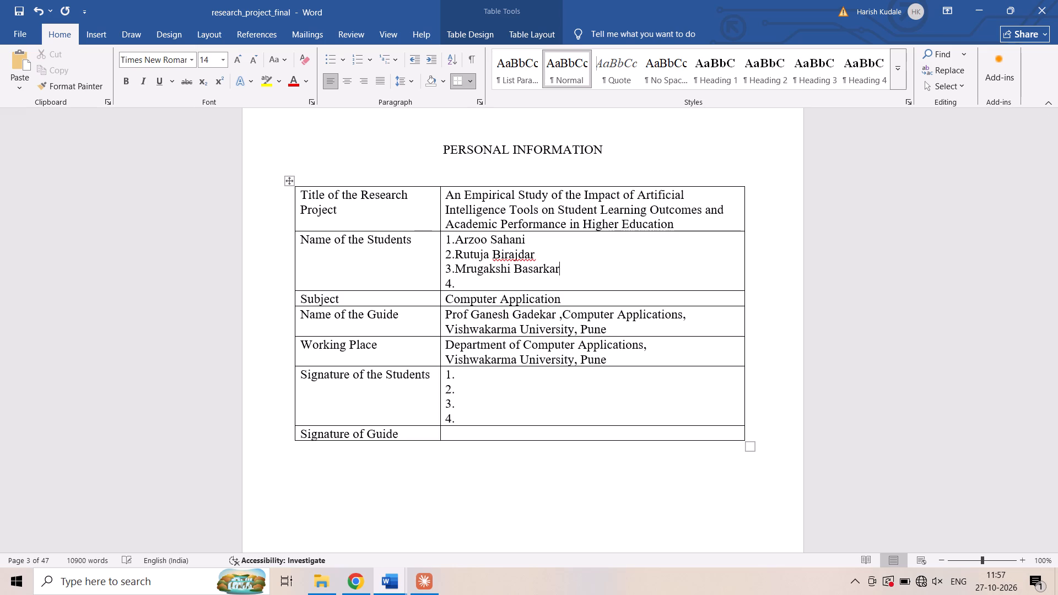
{"action": "left_click", "coordinate": [458, 284]}
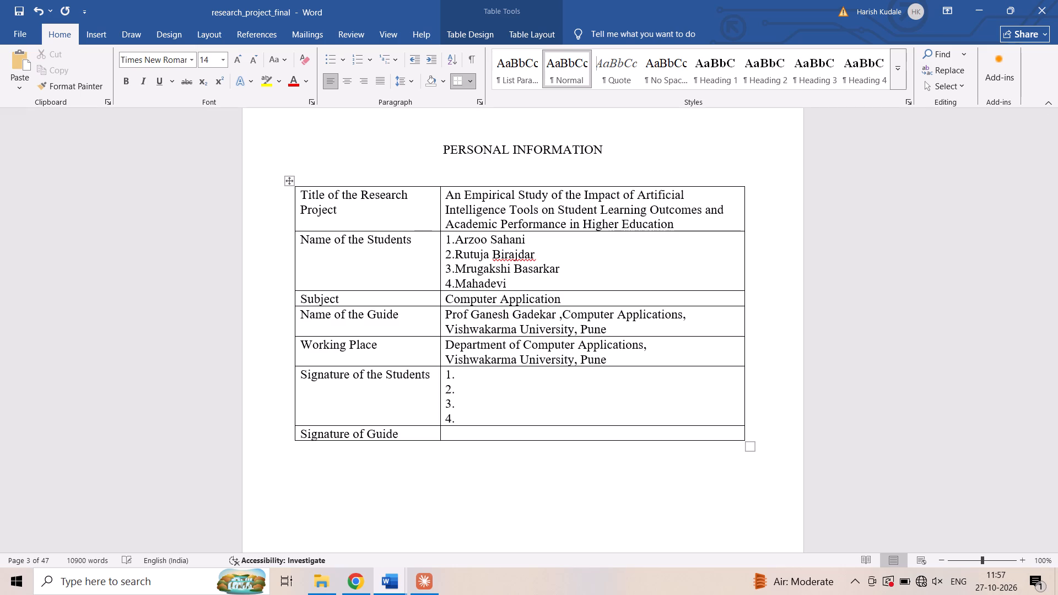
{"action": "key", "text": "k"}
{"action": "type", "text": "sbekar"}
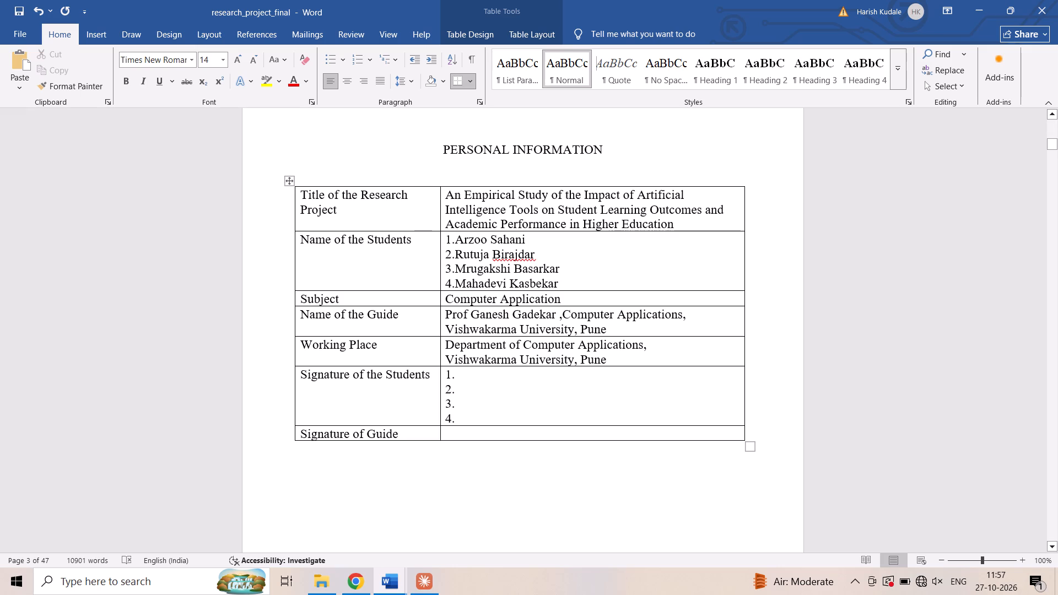
Look through the Personal Information page, the index of the research proposal and the pages that follow.
{"action": "scroll", "coordinate": [472, 381], "scroll_direction": "down", "scroll_amount": 7}
{"action": "scroll", "coordinate": [472, 381], "scroll_direction": "up", "scroll_amount": 1}
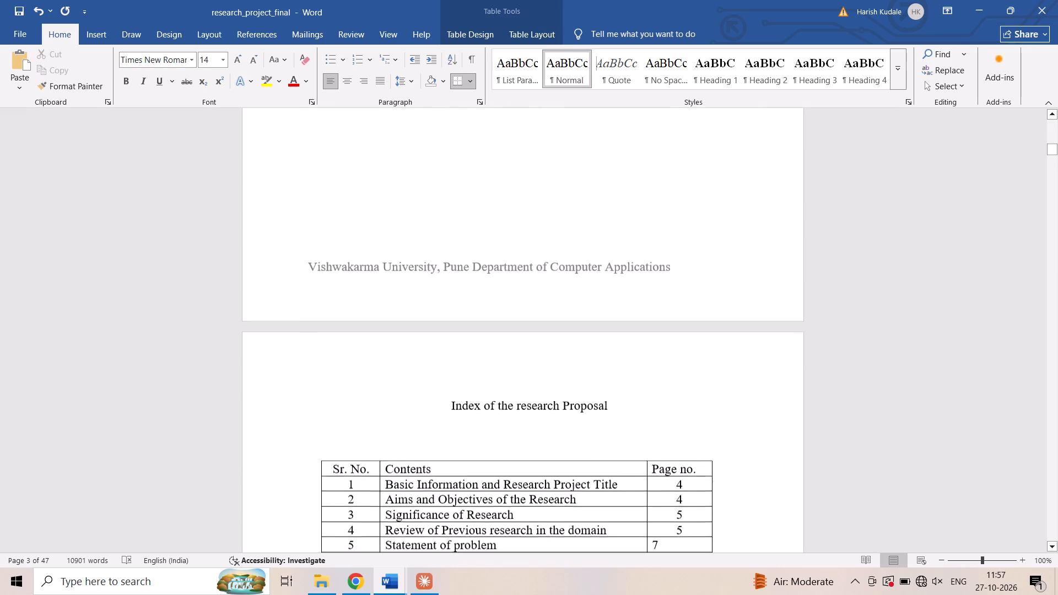
{"action": "scroll", "coordinate": [472, 381], "scroll_direction": "up", "scroll_amount": 4}
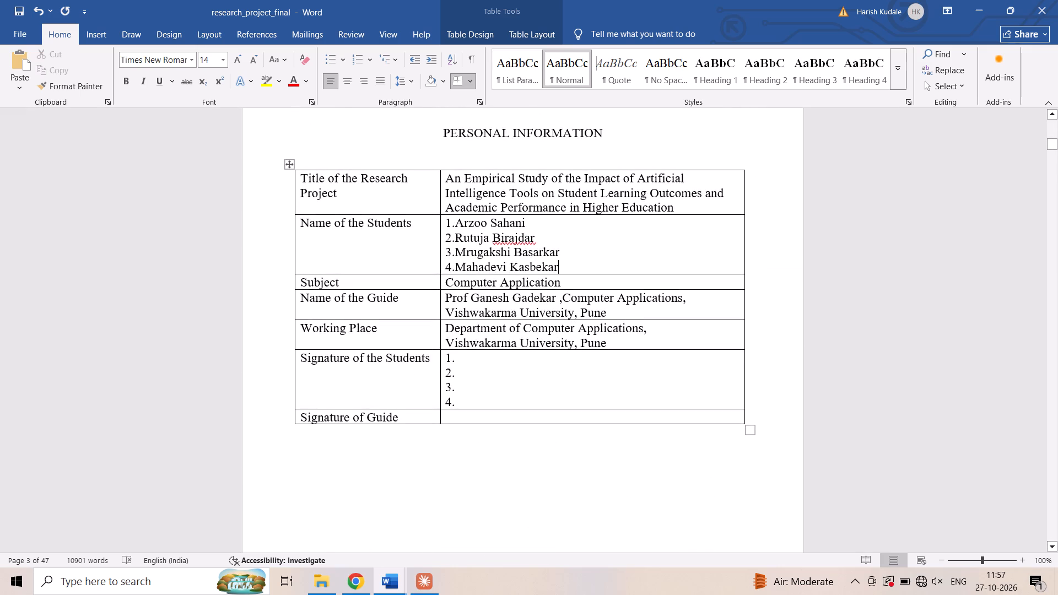
{"action": "scroll", "coordinate": [472, 381], "scroll_direction": "down", "scroll_amount": 1}
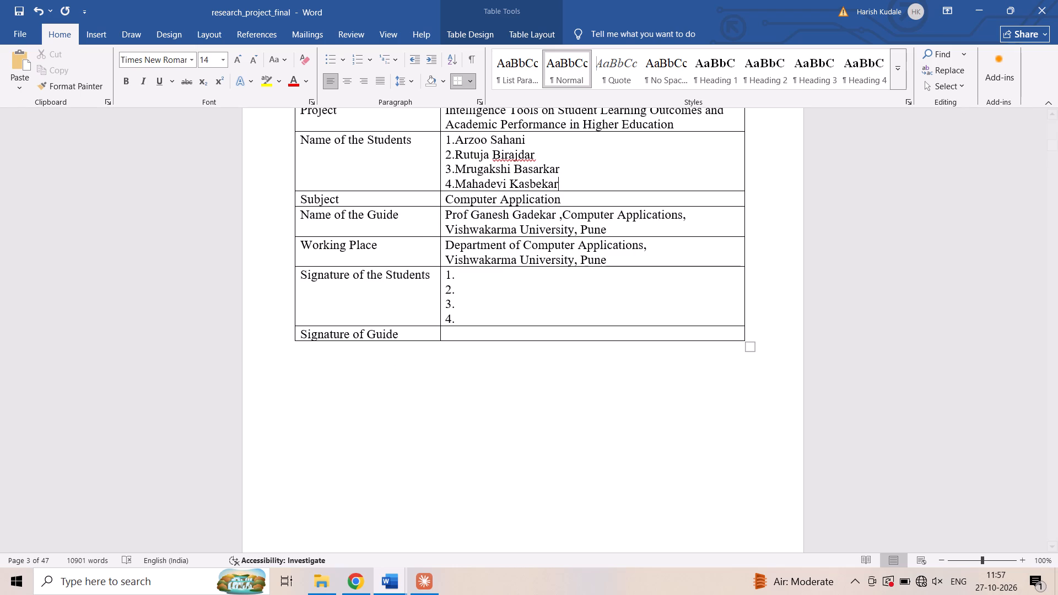
{"action": "scroll", "coordinate": [472, 381], "scroll_direction": "down", "scroll_amount": 9}
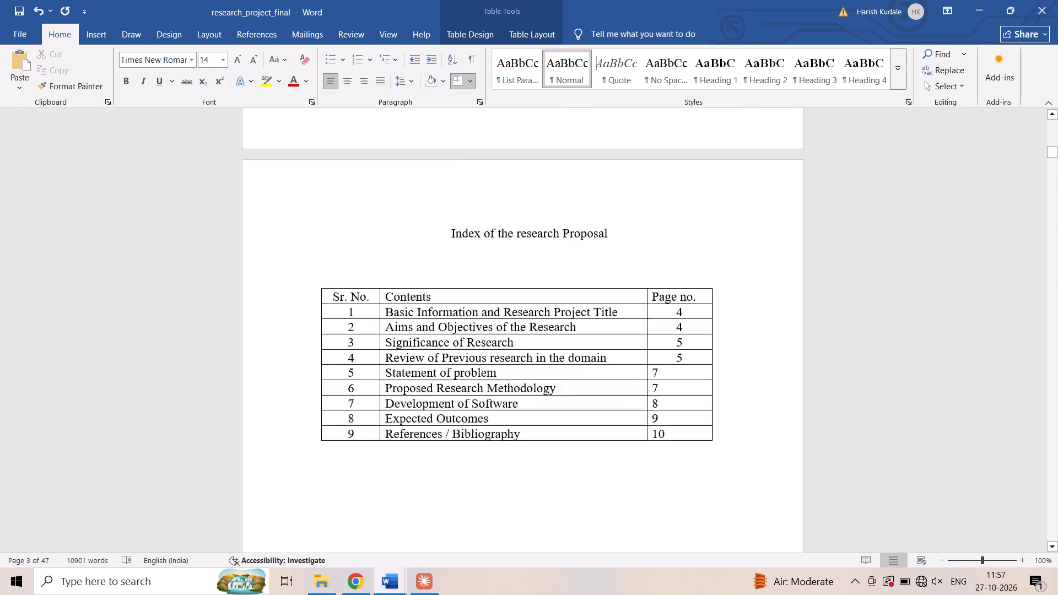
{"action": "scroll", "coordinate": [472, 381], "scroll_direction": "down", "scroll_amount": 14}
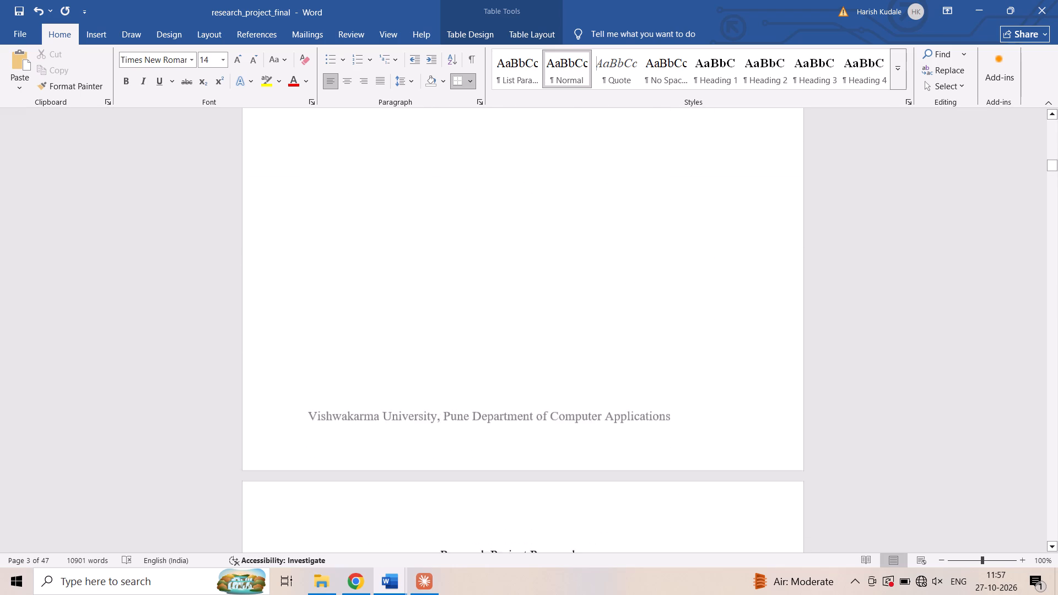
{"action": "scroll", "coordinate": [472, 381], "scroll_direction": "down", "scroll_amount": 5}
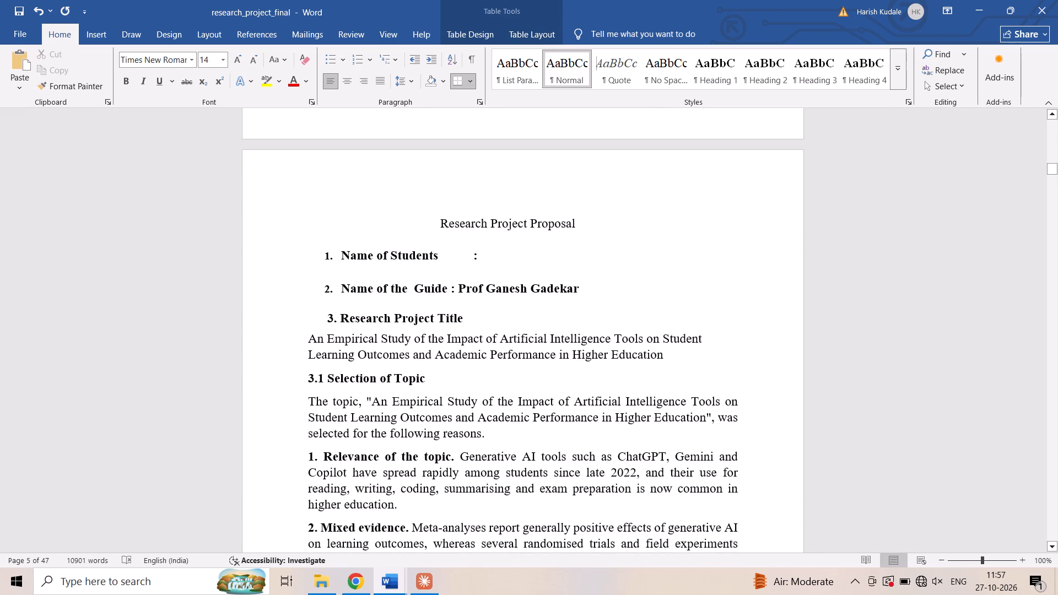
Replace the guide's title with "Dr." followed by a space in the Research Project Proposal's "Name of the Guide" line.
{"action": "left_click", "coordinate": [485, 287]}
{"action": "key", "text": "BackSpace"}
{"action": "key", "text": "BackSpace"}
{"action": "key", "text": "BackSpace"}
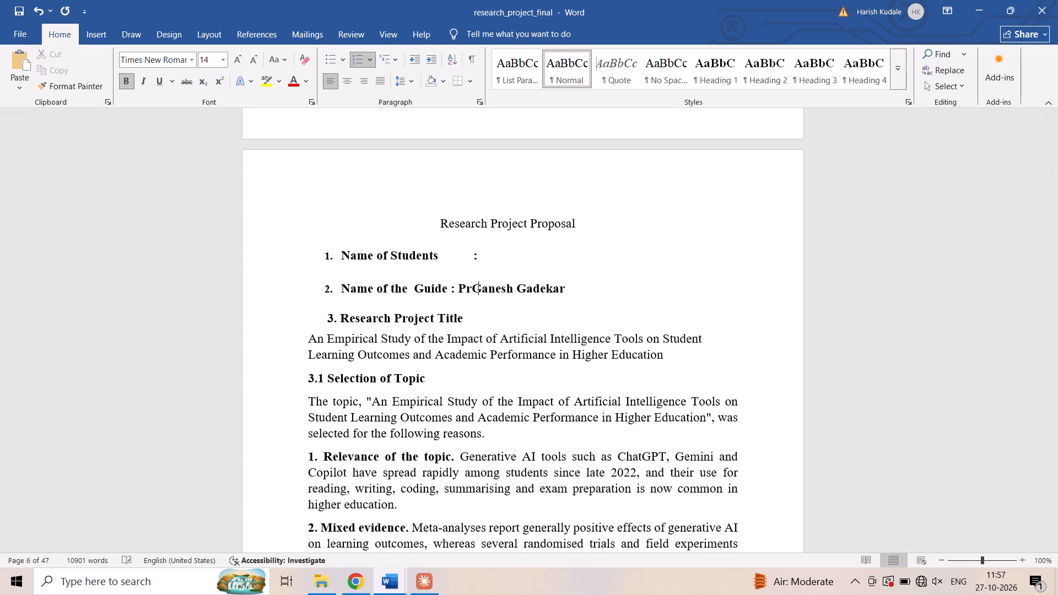
{"action": "key", "text": "BackSpace"}
{"action": "key", "text": "BackSpace"}
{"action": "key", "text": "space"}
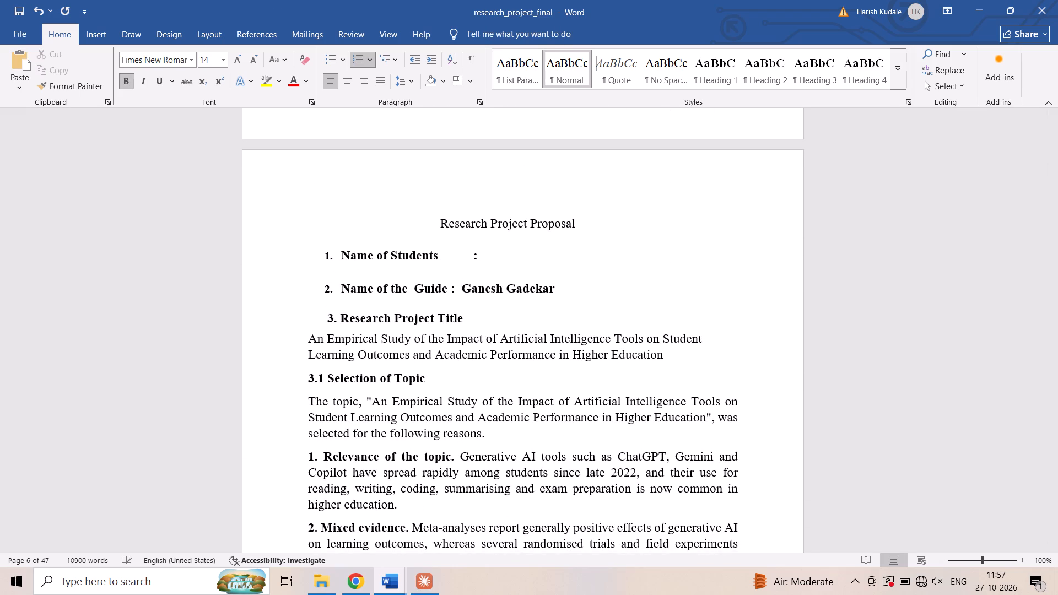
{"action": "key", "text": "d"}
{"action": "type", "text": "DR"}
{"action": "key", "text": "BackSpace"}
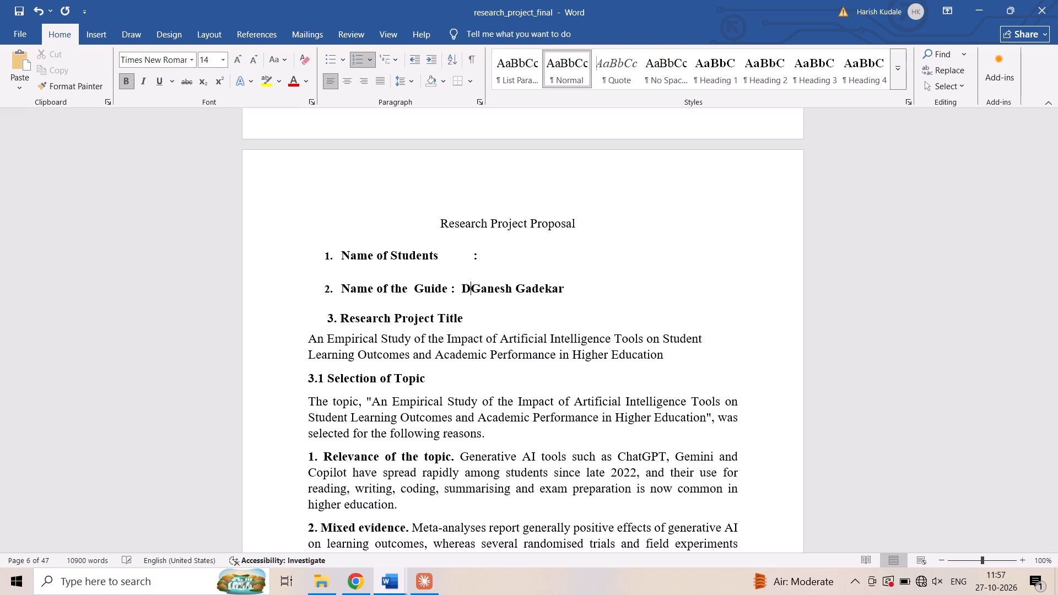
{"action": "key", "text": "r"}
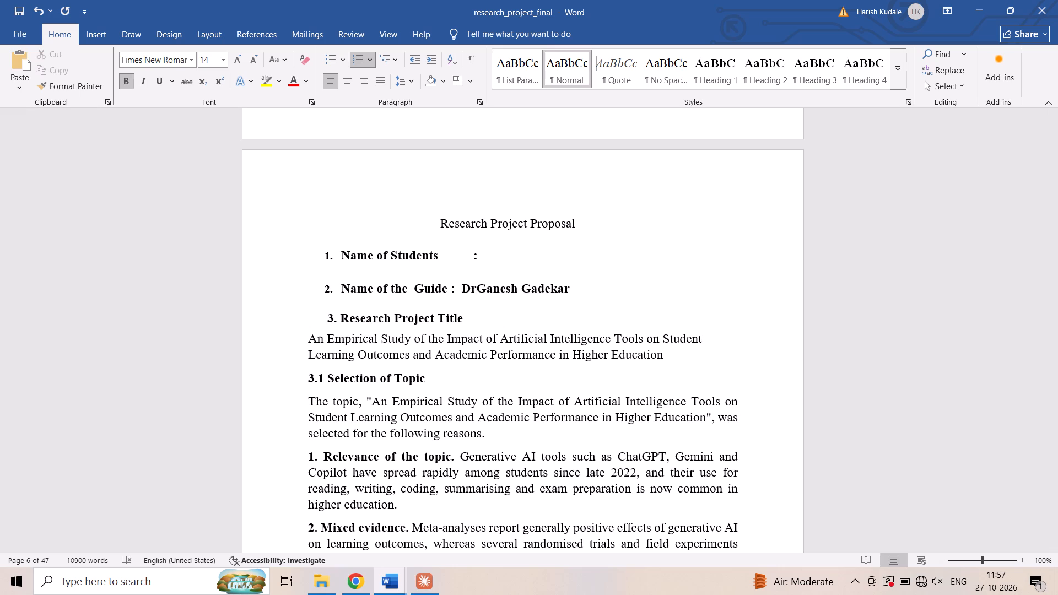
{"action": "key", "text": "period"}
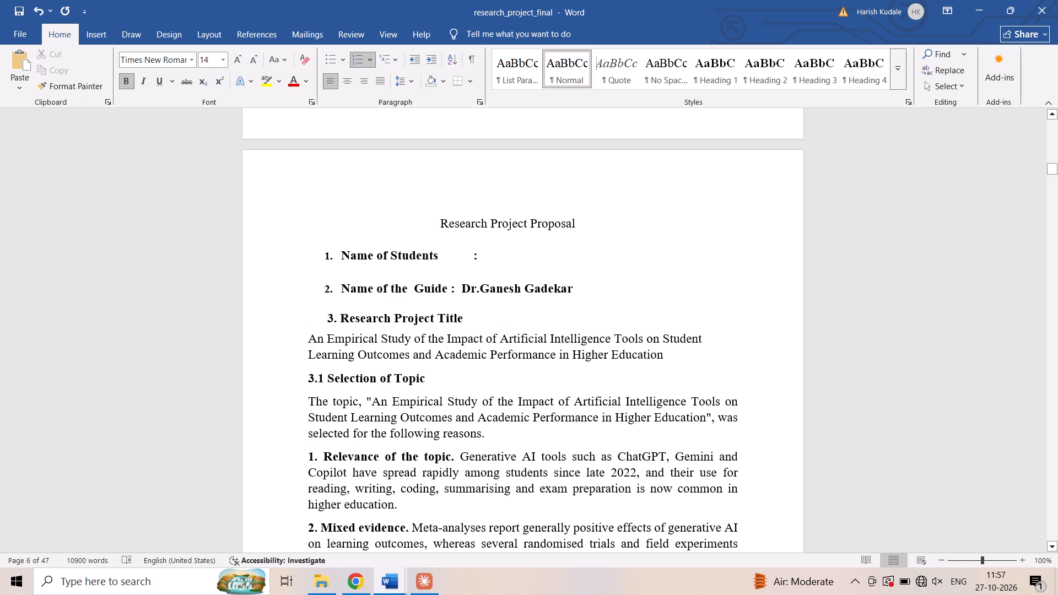
{"action": "left_click", "coordinate": [493, 254]}
{"action": "left_click", "coordinate": [481, 291]}
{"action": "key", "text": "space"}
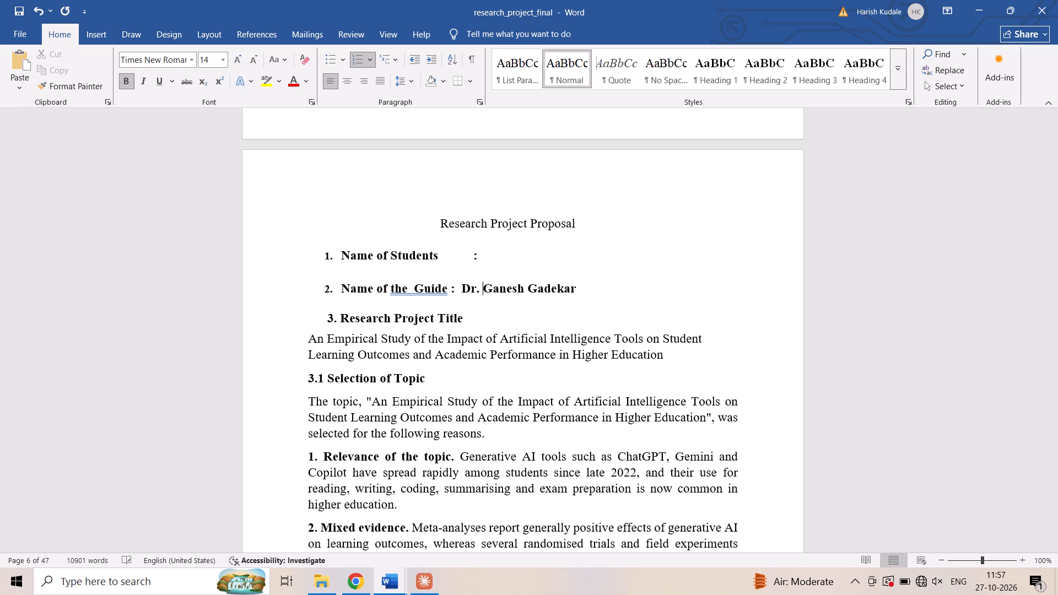
Select the students' names under "Names of the Students" on the cover page for reuse in the proposal's empty "Name of Students" line.
{"action": "left_click", "coordinate": [493, 251]}
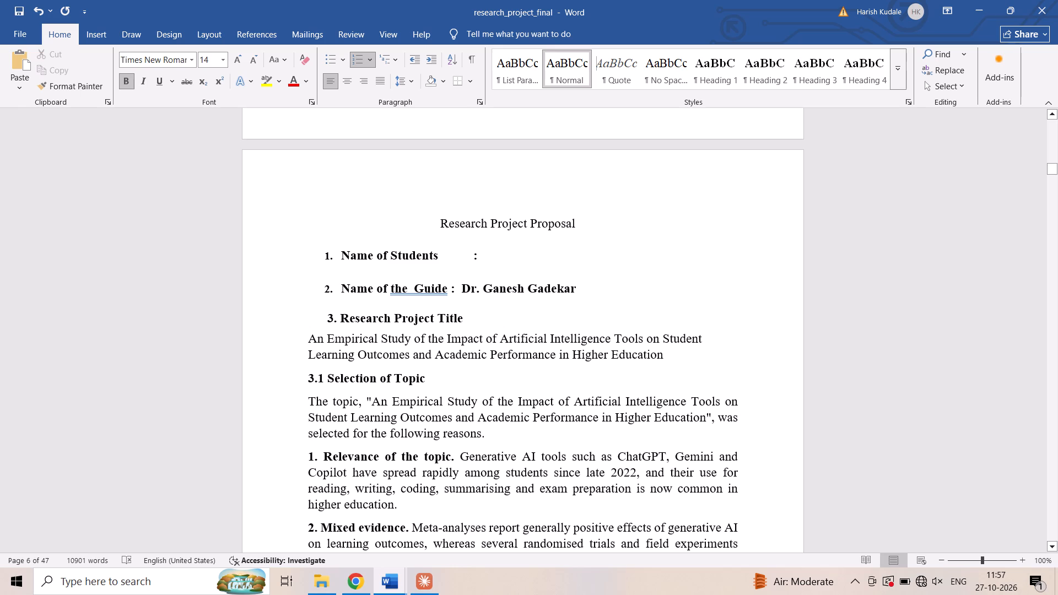
{"action": "scroll", "coordinate": [493, 251], "scroll_direction": "up", "scroll_amount": 18}
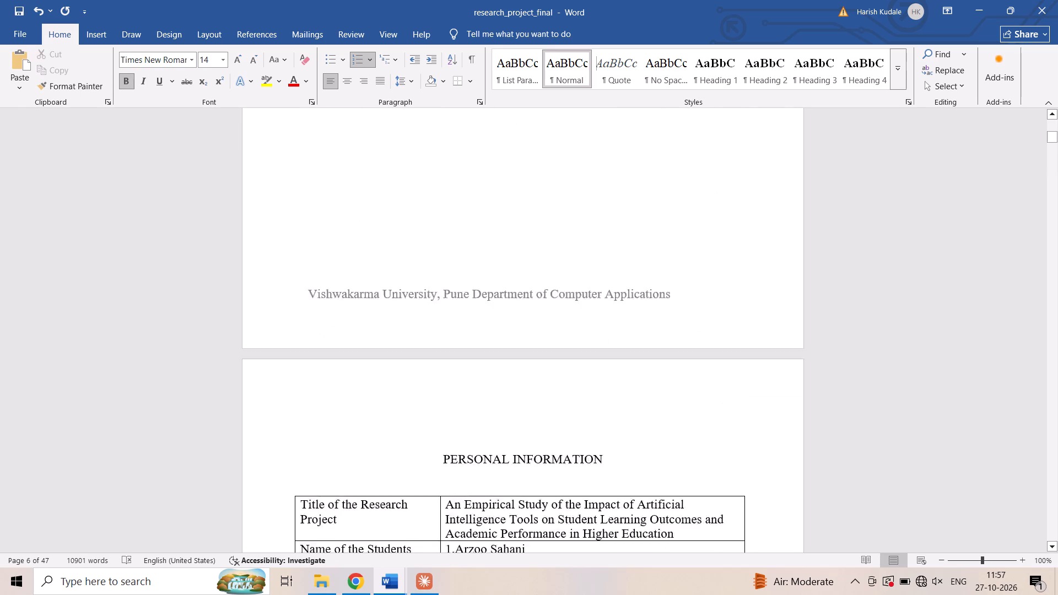
{"action": "scroll", "coordinate": [493, 251], "scroll_direction": "down", "scroll_amount": 10}
{"action": "scroll", "coordinate": [493, 251], "scroll_direction": "up", "scroll_amount": 1}
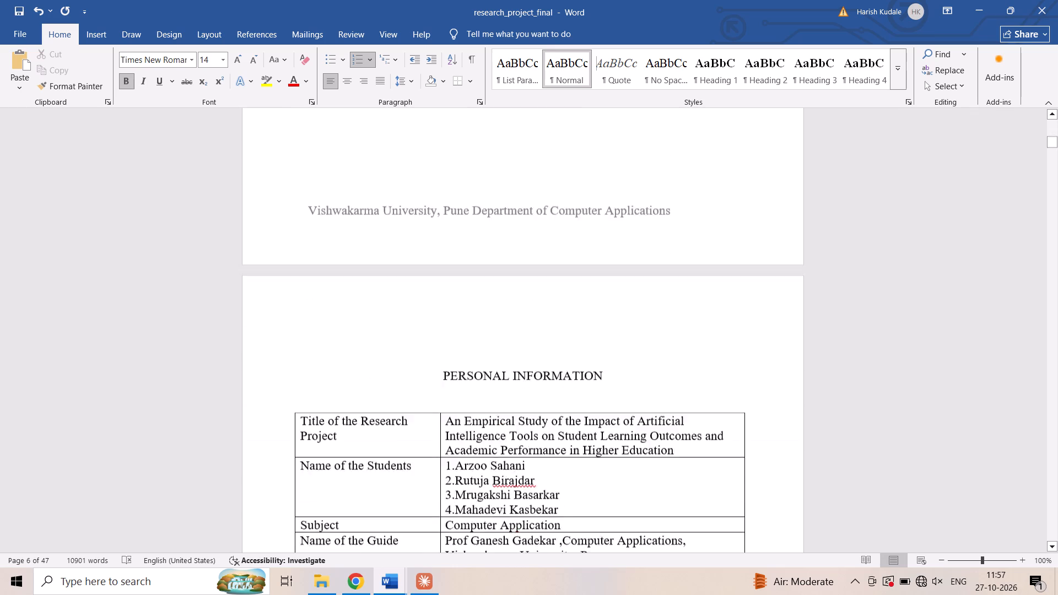
{"action": "scroll", "coordinate": [493, 251], "scroll_direction": "up", "scroll_amount": 1}
{"action": "scroll", "coordinate": [493, 251], "scroll_direction": "down", "scroll_amount": 1}
{"action": "scroll", "coordinate": [493, 251], "scroll_direction": "up", "scroll_amount": 6}
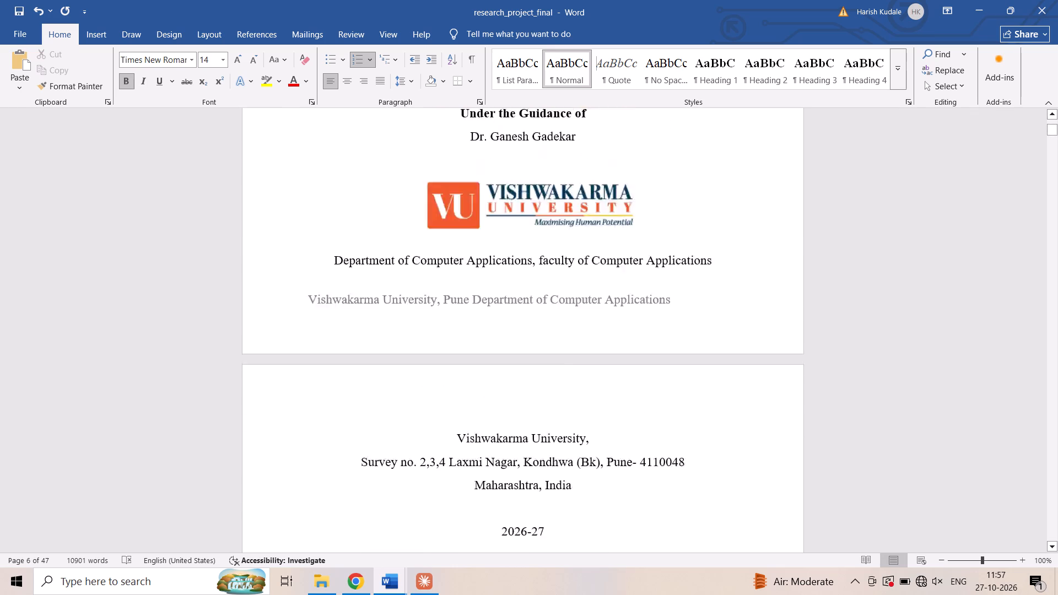
{"action": "scroll", "coordinate": [493, 251], "scroll_direction": "down", "scroll_amount": 1}
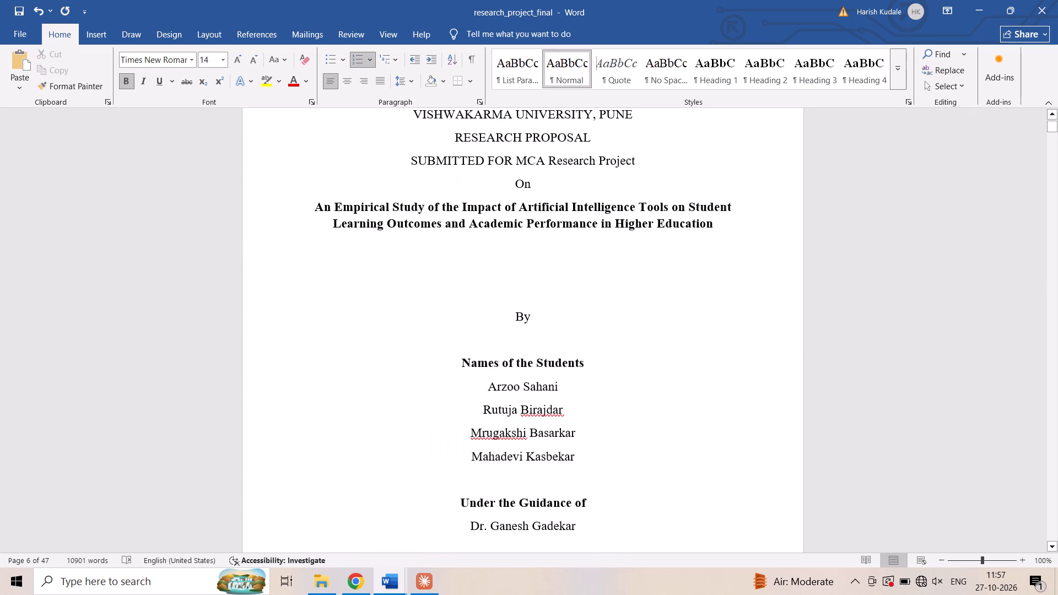
{"action": "double_click", "coordinate": [492, 385]}
{"action": "left_click_drag", "start_coordinate": [492, 385], "coordinate": [504, 427]}
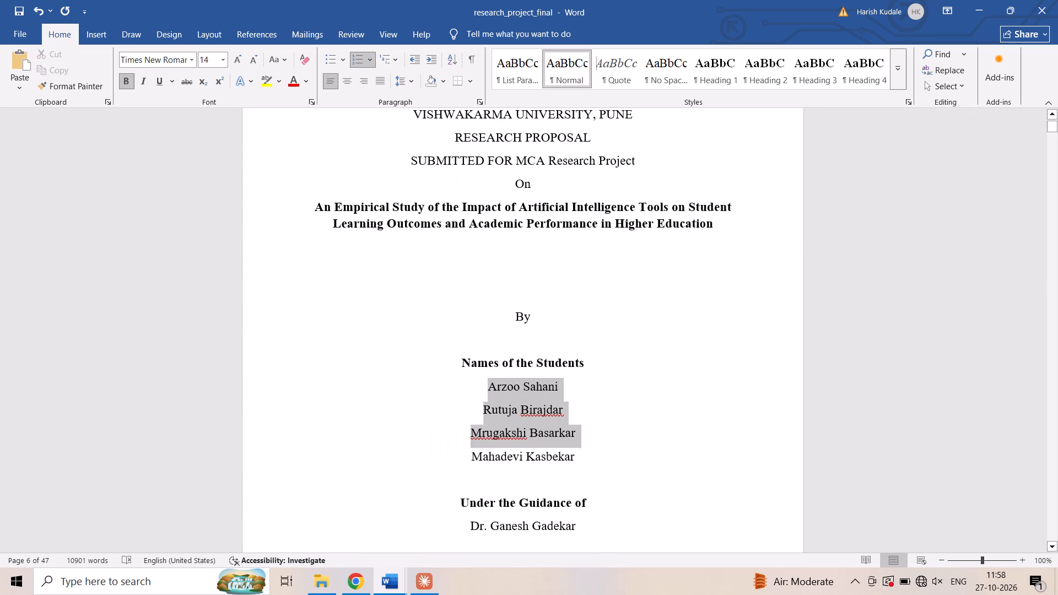
Copy the four student names from the cover page and paste them after "Name of Students :" on the Research Project Proposal page.
{"action": "left_click_drag", "start_coordinate": [504, 427], "coordinate": [530, 453]}
{"action": "key", "text": "ctrl+c"}
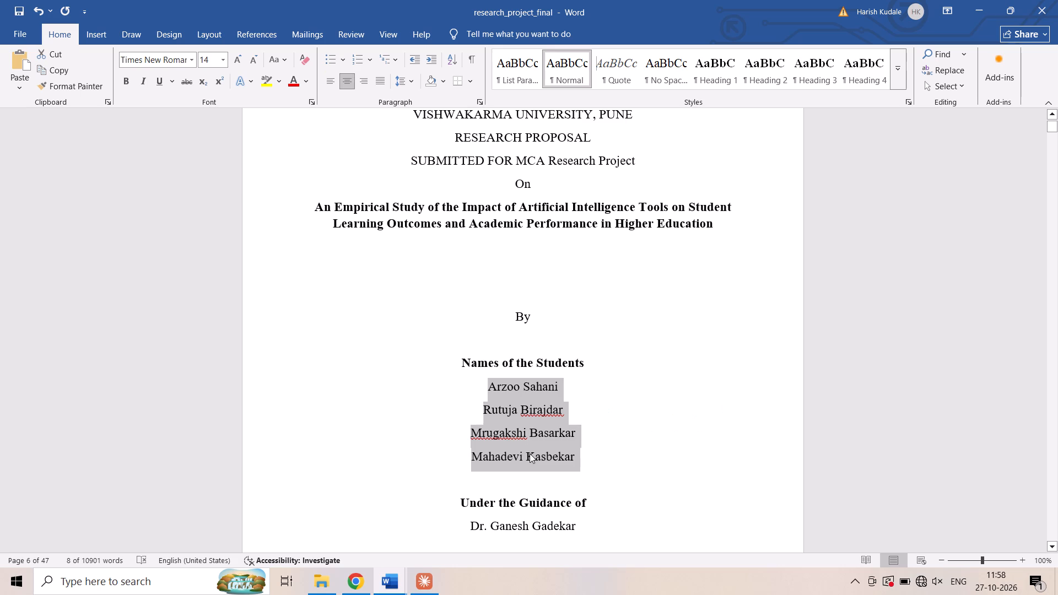
{"action": "scroll", "coordinate": [530, 453], "scroll_direction": "down", "scroll_amount": 17}
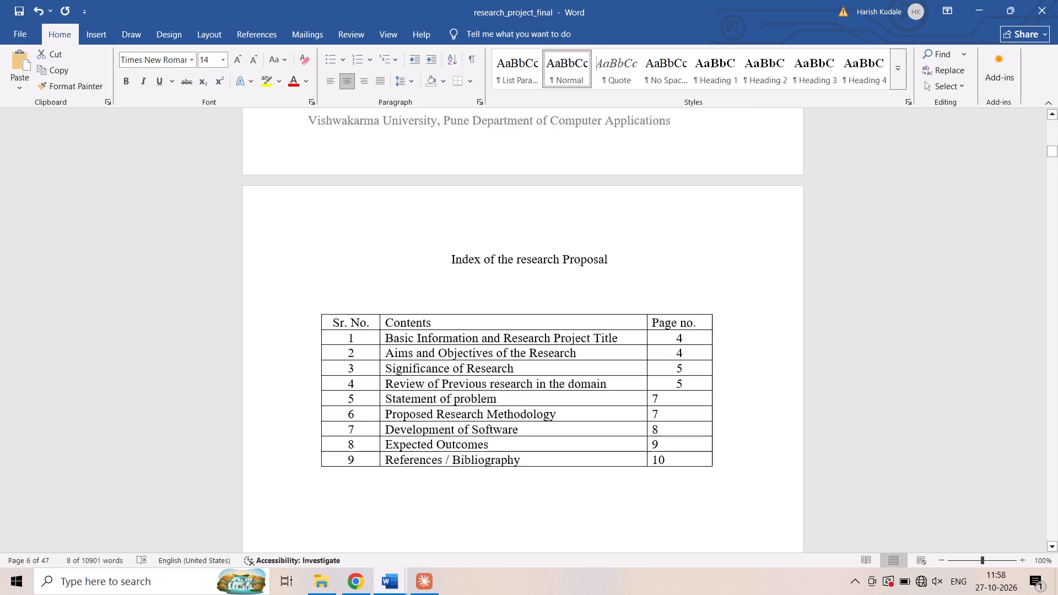
{"action": "scroll", "coordinate": [530, 453], "scroll_direction": "down", "scroll_amount": 20}
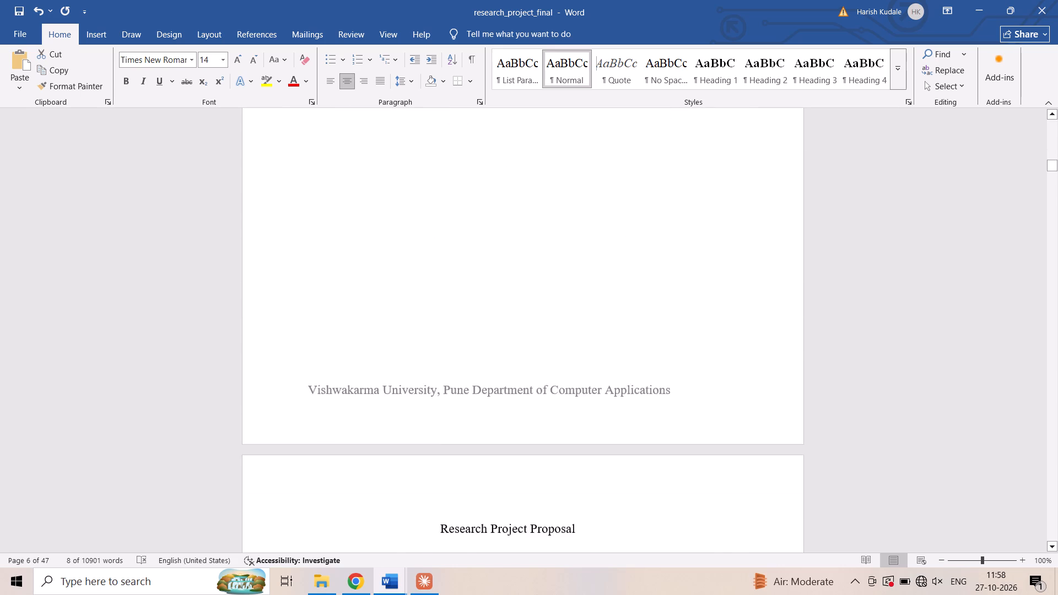
{"action": "scroll", "coordinate": [530, 453], "scroll_direction": "down", "scroll_amount": 2}
{"action": "scroll", "coordinate": [499, 310], "scroll_direction": "up", "scroll_amount": 1}
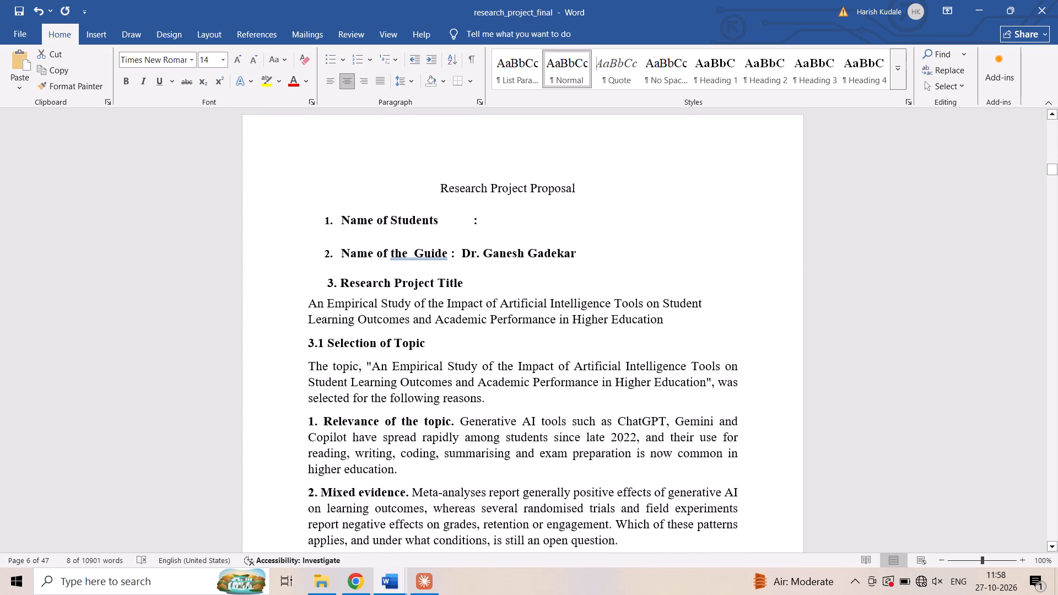
{"action": "left_click", "coordinate": [486, 223]}
{"action": "key", "text": "ctrl+v"}
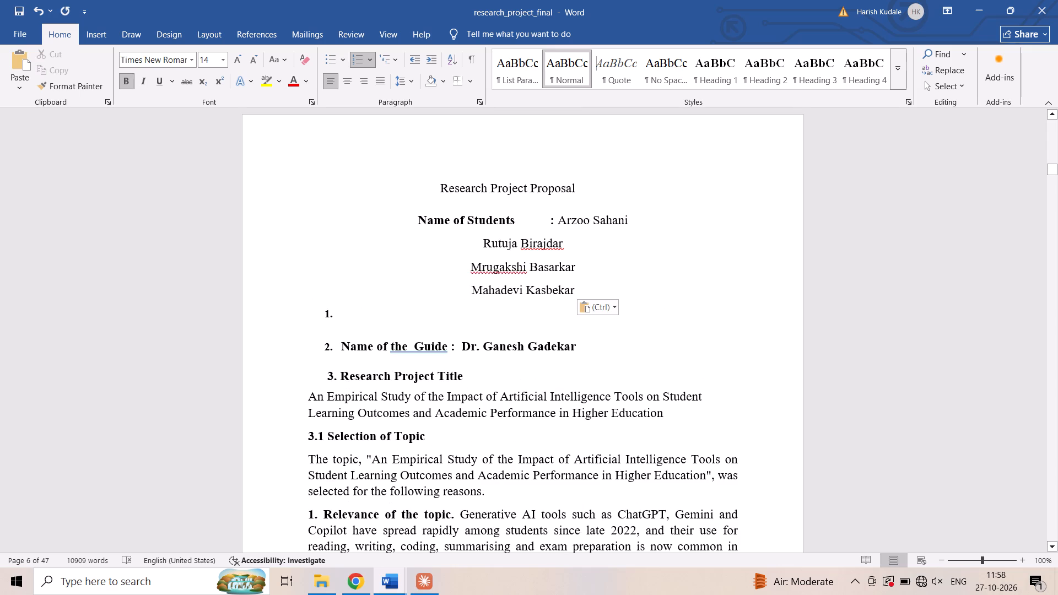
Place the pasted "Name of Students" line directly below the "Research Project Proposal" heading, without the empty gap between them.
{"action": "left_click", "coordinate": [413, 219]}
{"action": "key", "text": "BackSpace"}
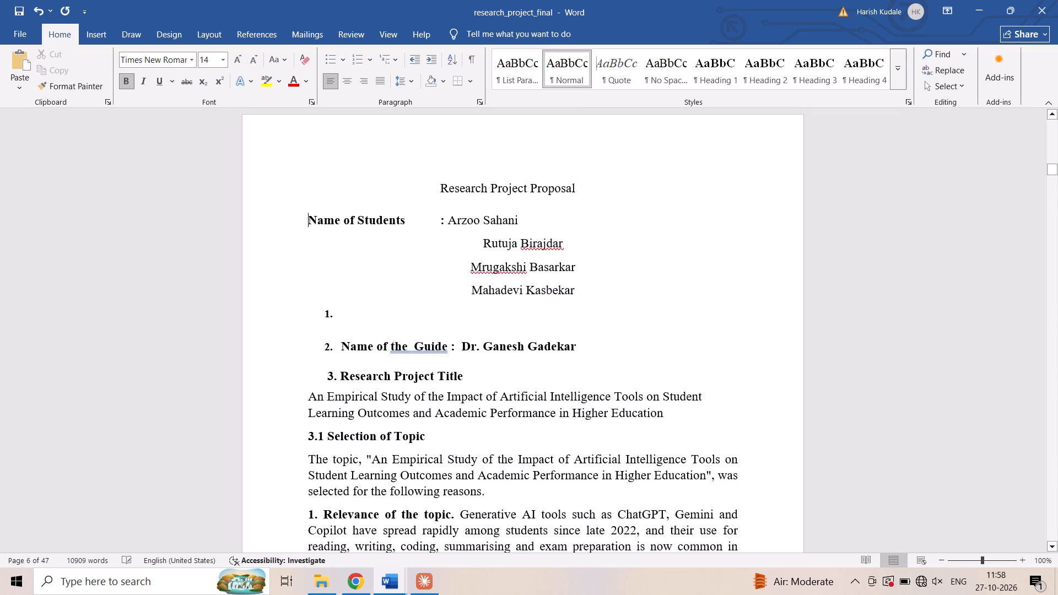
{"action": "key", "text": "BackSpace"}
{"action": "key", "text": "BackSpace"}
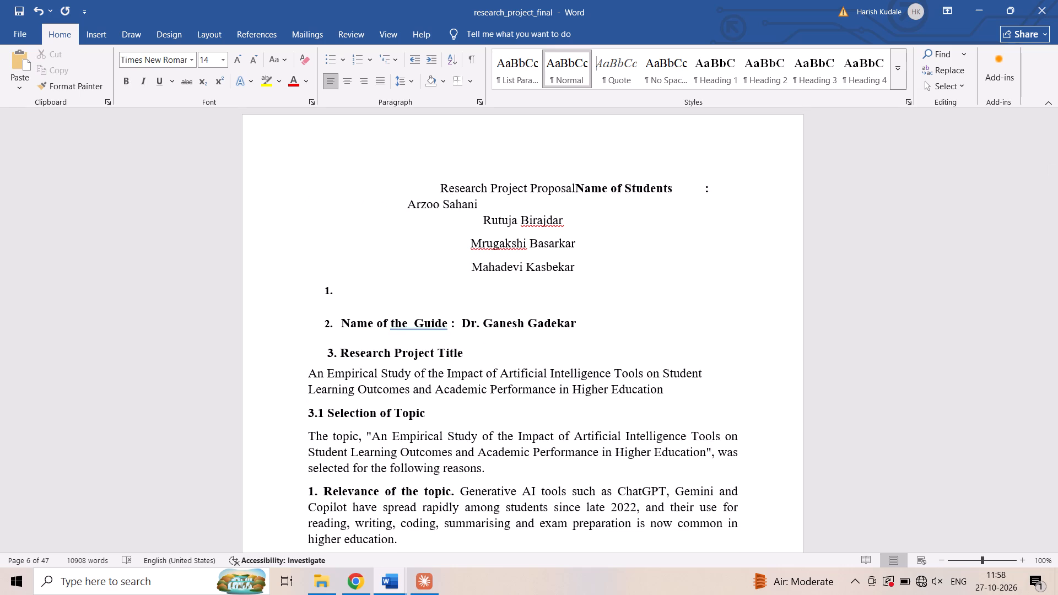
{"action": "key", "text": "Return"}
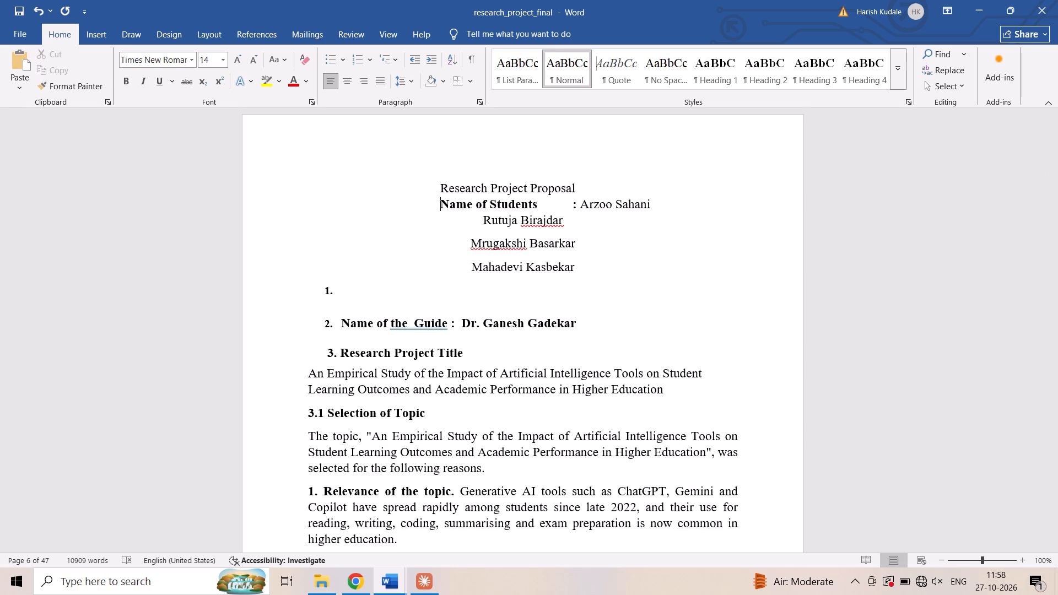
Enter "Name of Students:" with the first student's name in the empty numbered item 1, and start a new line below it.
{"action": "left_click", "coordinate": [342, 289]}
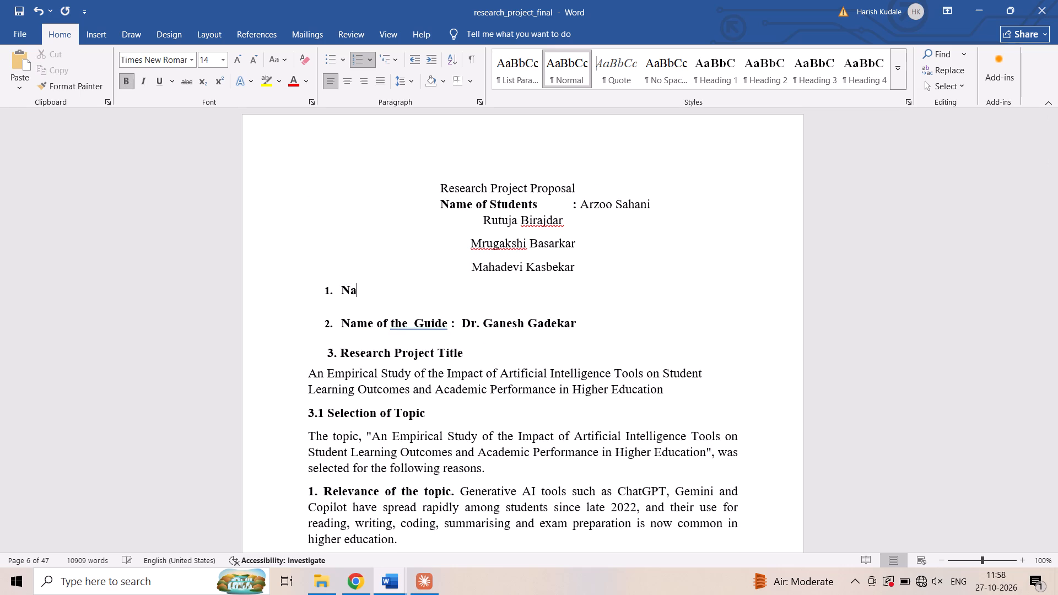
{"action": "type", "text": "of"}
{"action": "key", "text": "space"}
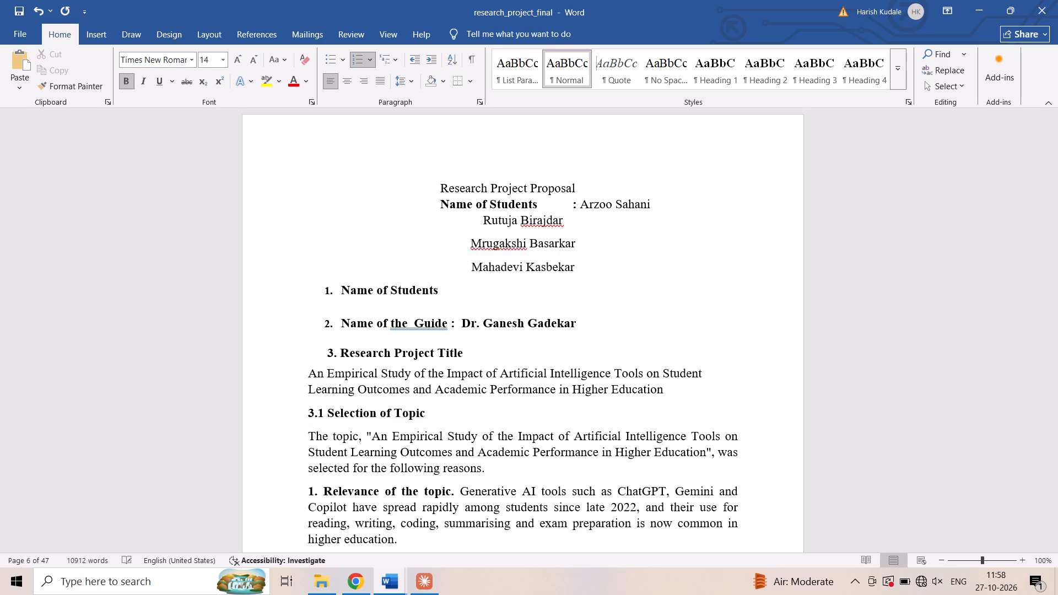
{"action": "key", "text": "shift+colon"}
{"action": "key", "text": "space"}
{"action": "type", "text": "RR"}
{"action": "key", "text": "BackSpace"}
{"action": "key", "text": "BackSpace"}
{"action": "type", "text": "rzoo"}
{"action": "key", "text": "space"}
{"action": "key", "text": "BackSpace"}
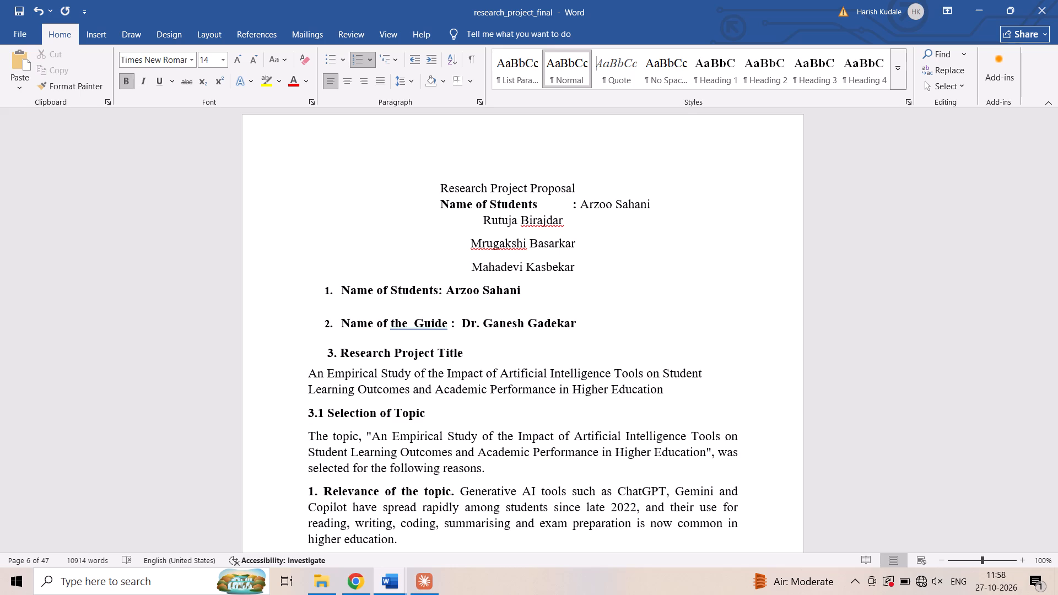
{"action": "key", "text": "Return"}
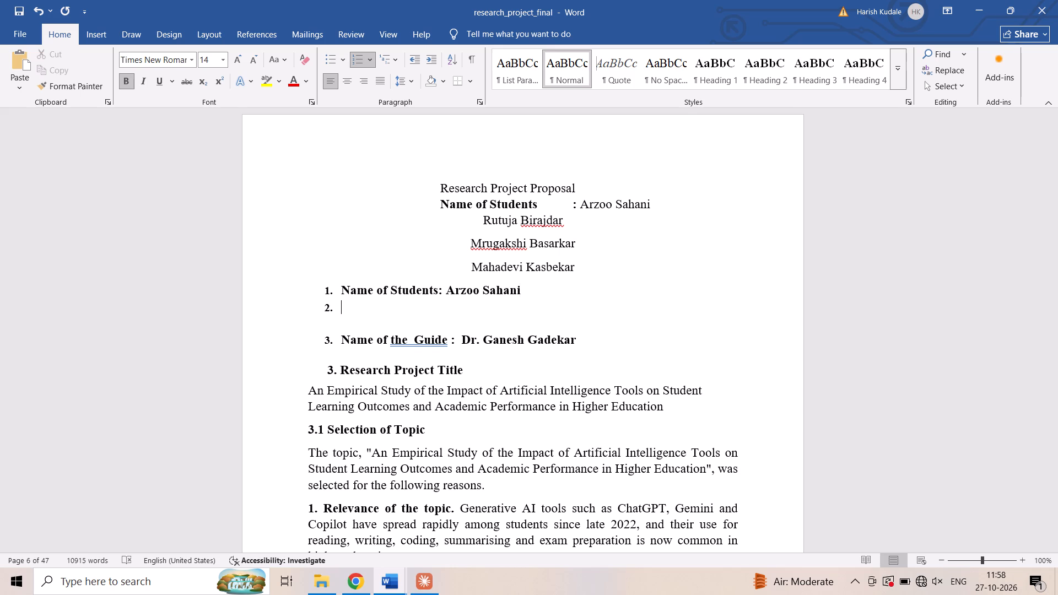
Remove the empty item number below "Name of Students:" and enter the second student's name there, aligned under the first student's name.
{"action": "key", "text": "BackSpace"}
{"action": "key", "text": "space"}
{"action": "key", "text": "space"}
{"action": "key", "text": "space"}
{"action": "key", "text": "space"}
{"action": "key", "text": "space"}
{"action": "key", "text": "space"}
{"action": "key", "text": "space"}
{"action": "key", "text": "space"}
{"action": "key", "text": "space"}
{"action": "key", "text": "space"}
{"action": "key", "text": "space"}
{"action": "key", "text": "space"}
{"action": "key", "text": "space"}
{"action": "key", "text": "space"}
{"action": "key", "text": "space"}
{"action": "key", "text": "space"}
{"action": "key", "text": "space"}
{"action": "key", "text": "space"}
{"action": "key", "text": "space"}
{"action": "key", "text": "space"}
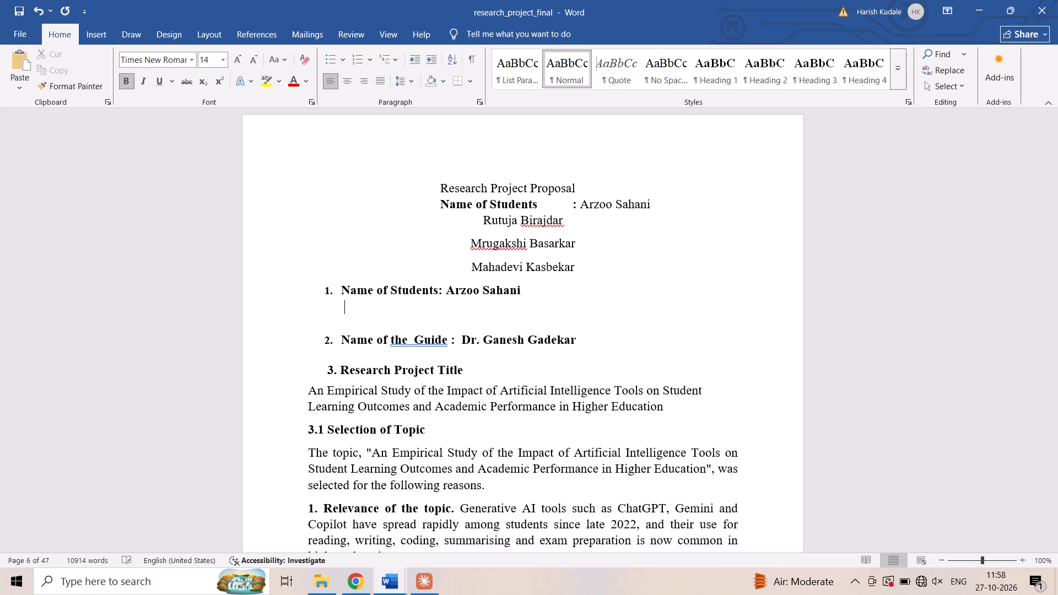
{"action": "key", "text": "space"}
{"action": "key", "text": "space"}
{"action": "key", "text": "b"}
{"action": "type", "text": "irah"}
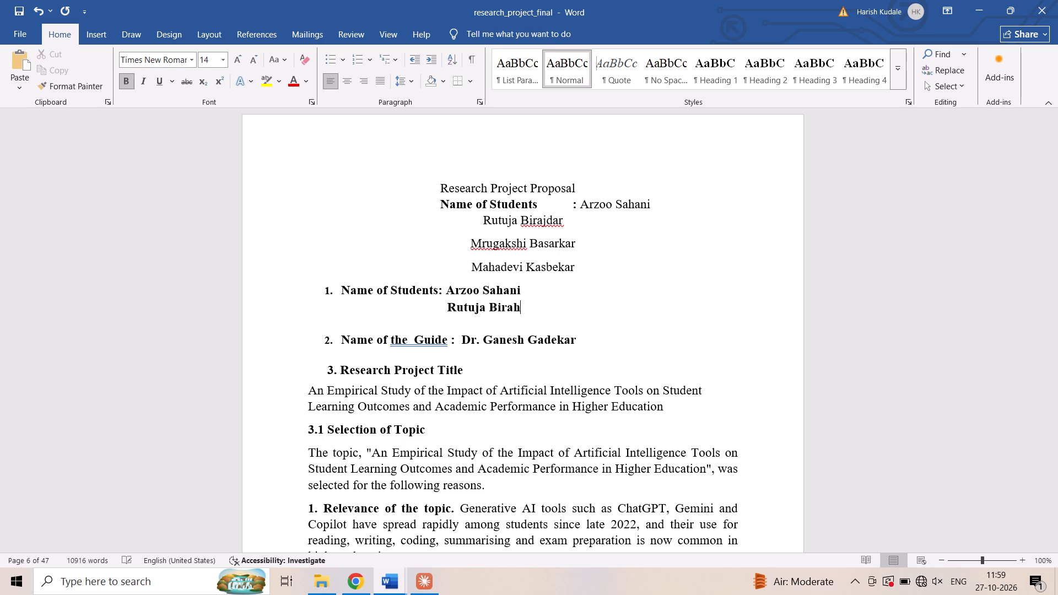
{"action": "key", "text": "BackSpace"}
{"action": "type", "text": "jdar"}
Add the third student's full name on a new line, aligned under the second student's name.
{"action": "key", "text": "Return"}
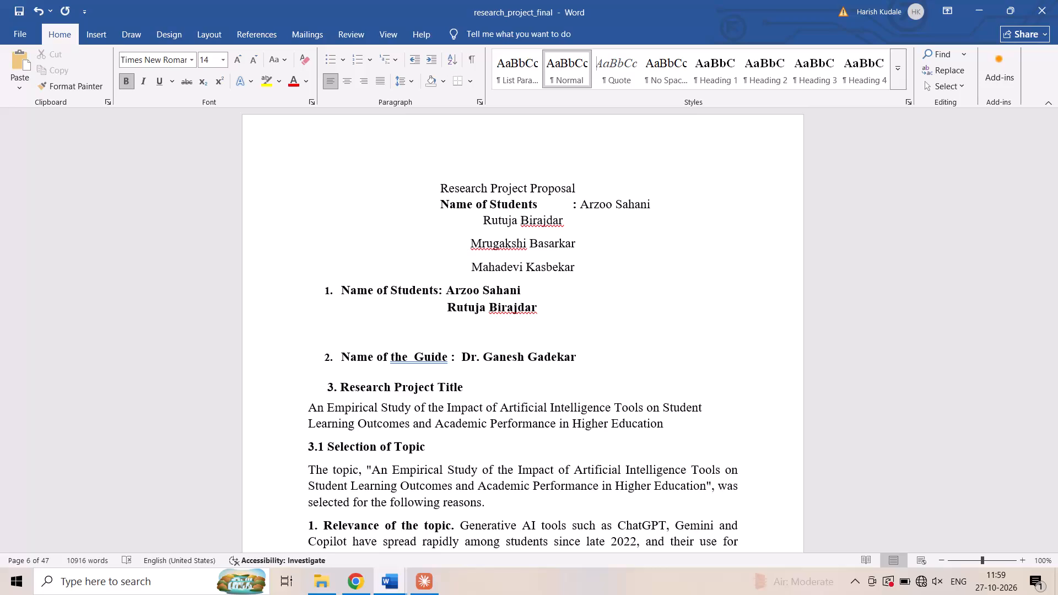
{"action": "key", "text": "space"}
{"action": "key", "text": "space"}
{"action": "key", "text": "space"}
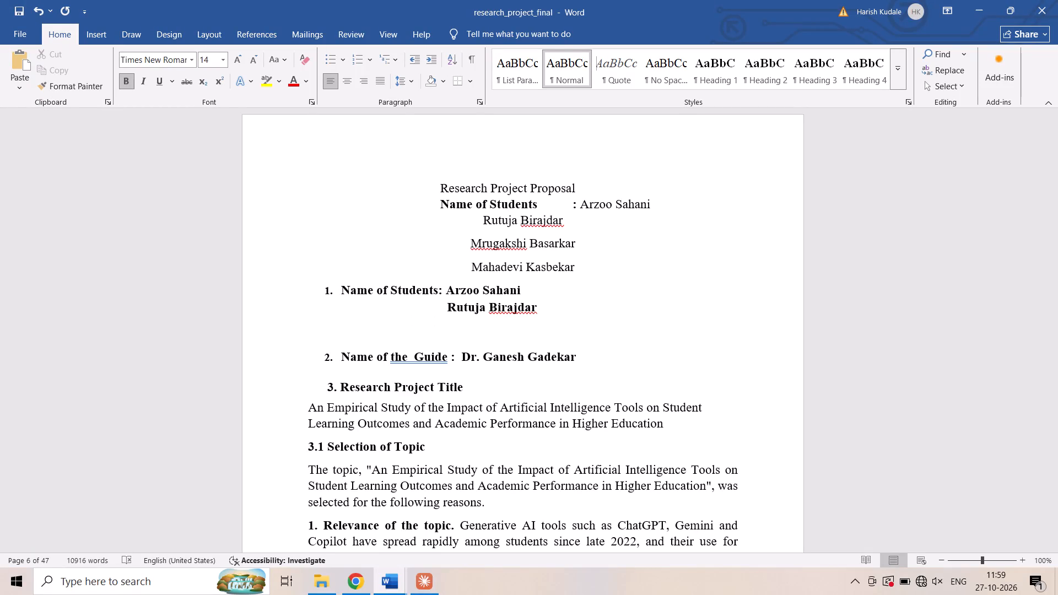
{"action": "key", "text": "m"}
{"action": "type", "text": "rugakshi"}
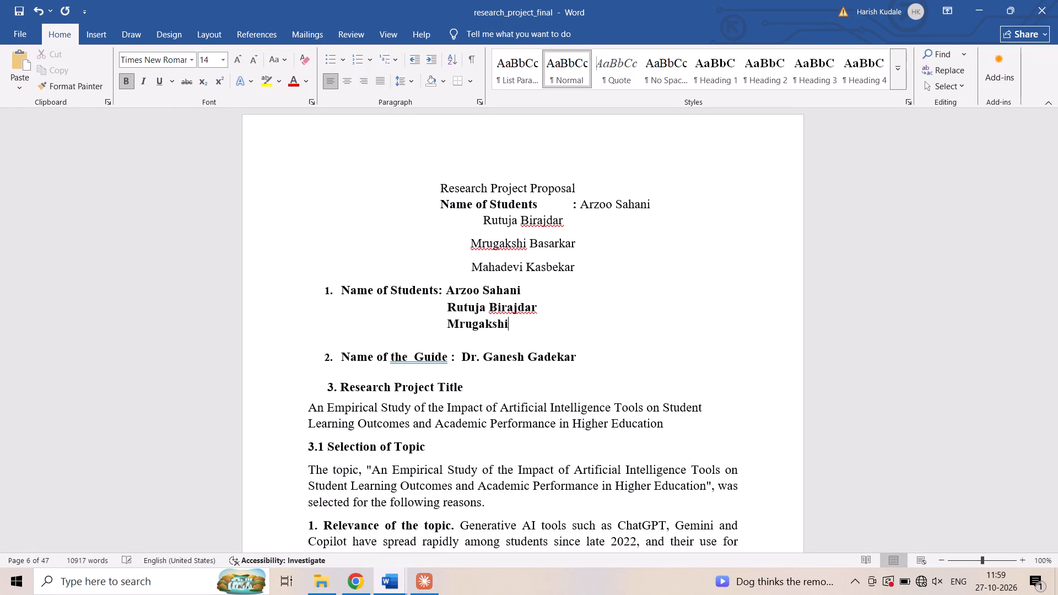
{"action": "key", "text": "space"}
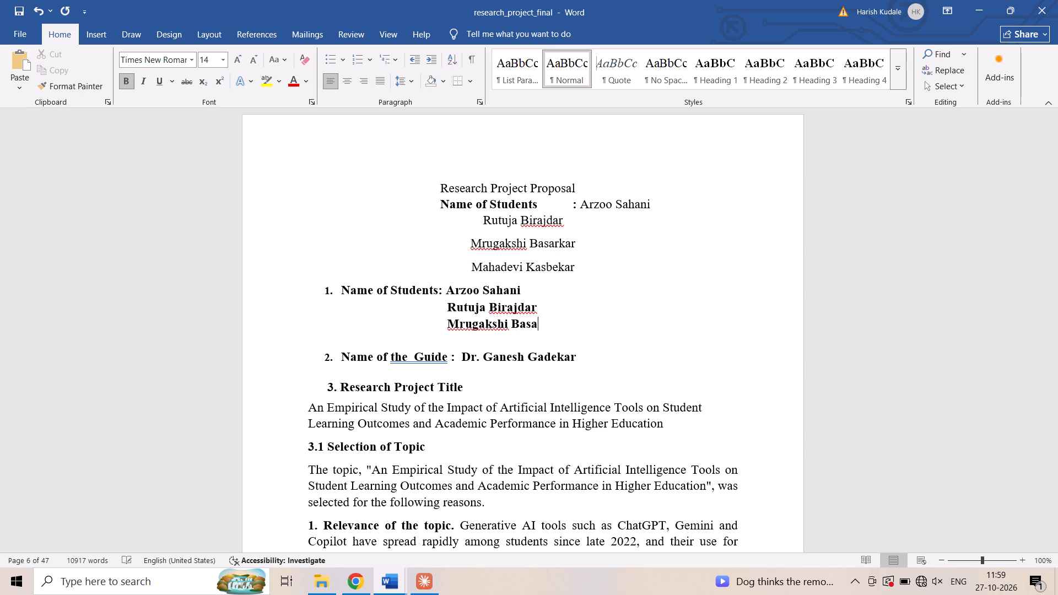
Add the fourth student's full name on a new line, indented with spaces to sit under the third student's name.
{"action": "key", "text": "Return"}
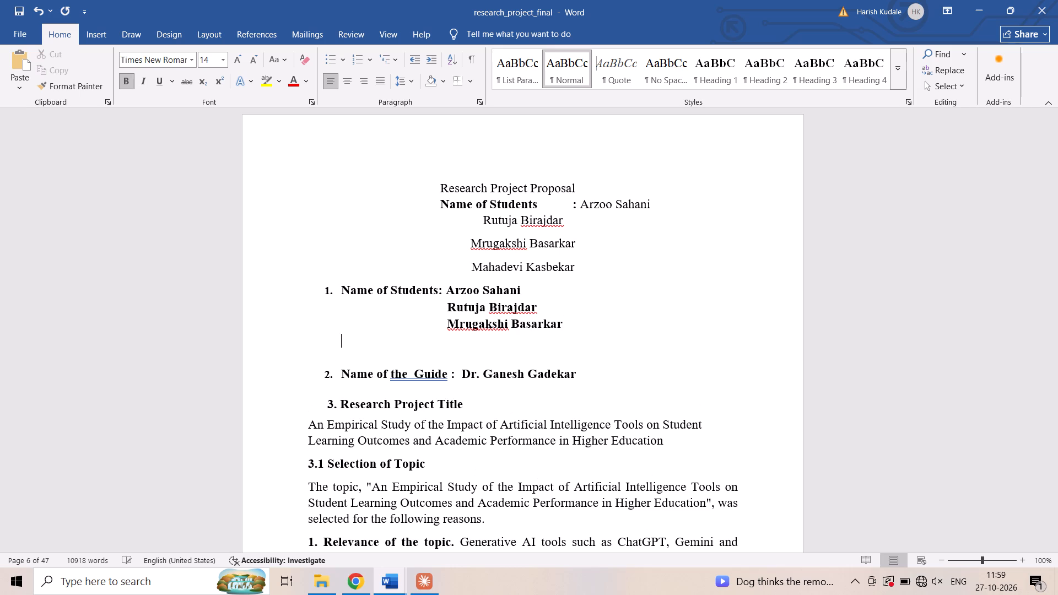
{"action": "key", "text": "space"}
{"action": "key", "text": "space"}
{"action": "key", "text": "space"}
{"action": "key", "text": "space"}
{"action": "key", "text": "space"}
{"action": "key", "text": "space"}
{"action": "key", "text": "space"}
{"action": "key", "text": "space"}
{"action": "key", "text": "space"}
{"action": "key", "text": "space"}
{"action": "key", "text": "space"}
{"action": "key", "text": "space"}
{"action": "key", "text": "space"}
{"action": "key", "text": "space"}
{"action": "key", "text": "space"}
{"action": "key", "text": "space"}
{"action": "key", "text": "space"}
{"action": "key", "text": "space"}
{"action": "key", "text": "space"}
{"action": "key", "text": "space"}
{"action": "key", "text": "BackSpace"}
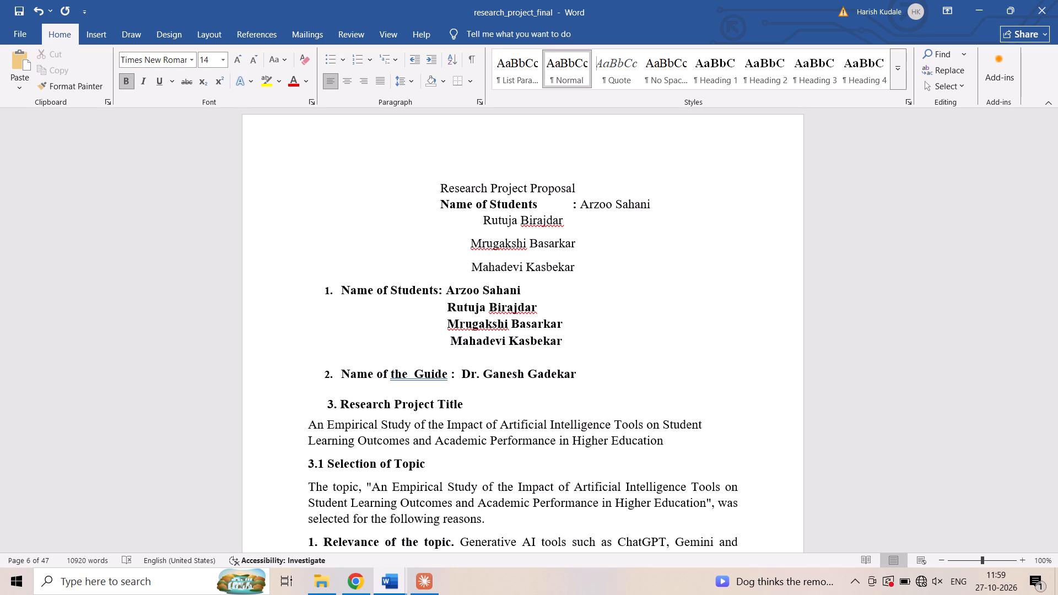
Delete the pasted "Name of Students" block with its four names between the "Research Project Proposal" heading and numbered item 1.
{"action": "triple_click", "coordinate": [446, 205]}
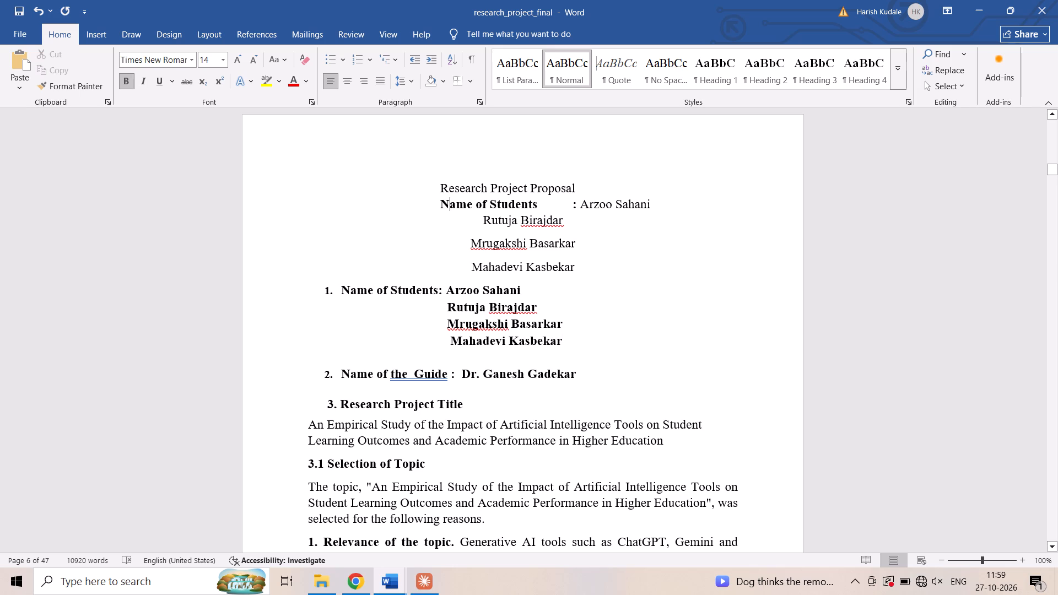
{"action": "left_click_drag", "start_coordinate": [446, 205], "coordinate": [575, 264]}
{"action": "key", "text": "BackSpace"}
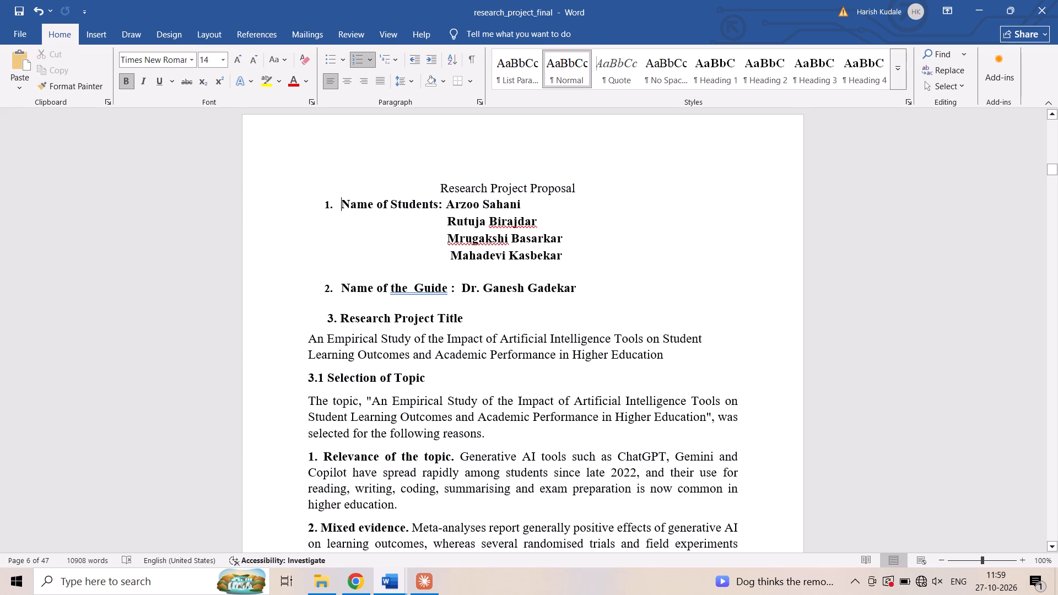
Insert an empty line between the "Research Project Proposal" heading and the numbered "Name of Students:" item.
{"action": "left_click", "coordinate": [583, 188]}
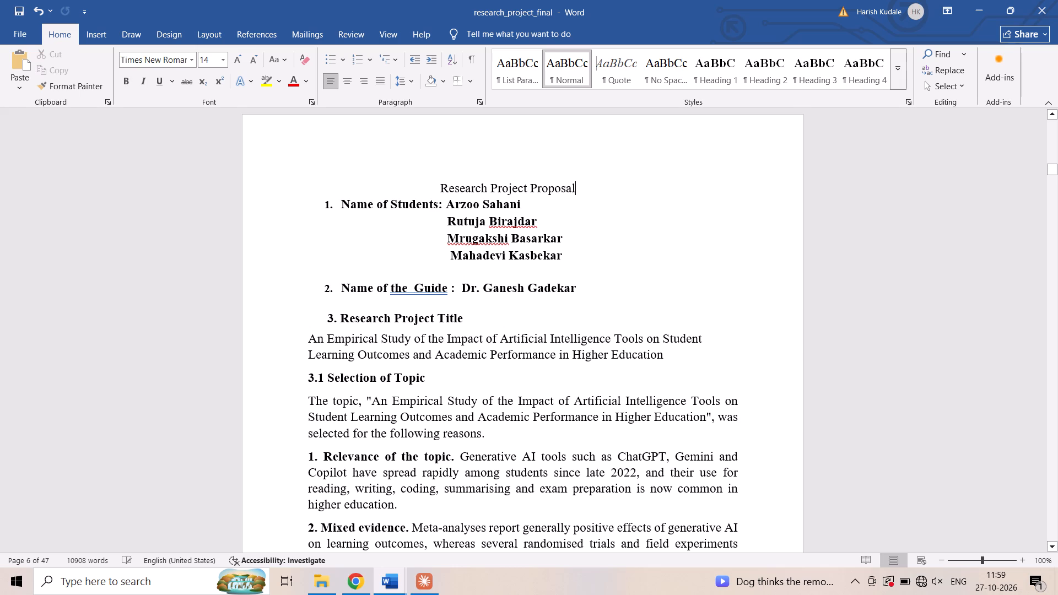
{"action": "key", "text": "Return"}
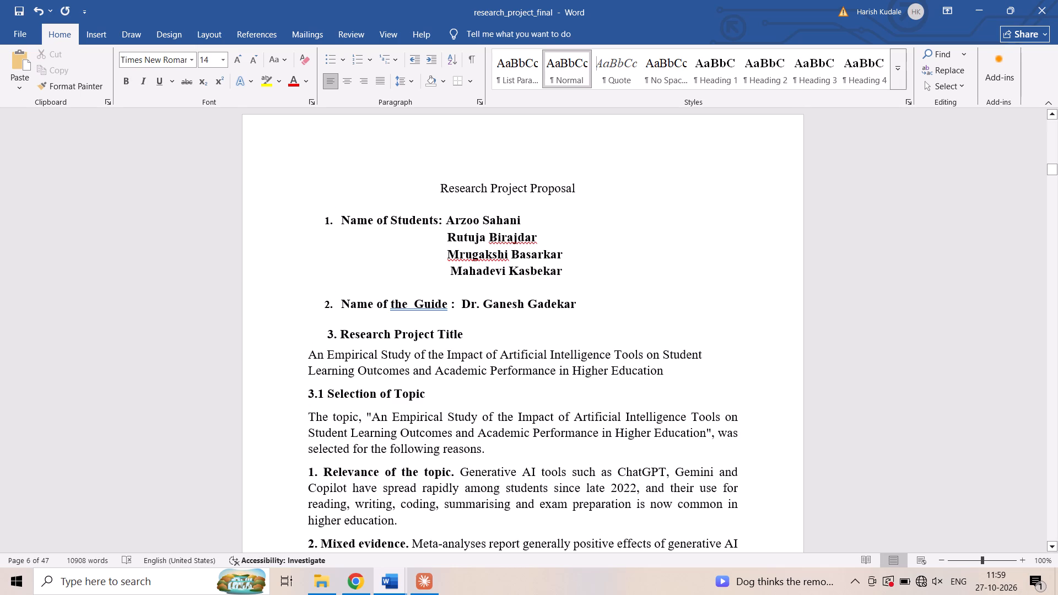
Make the "Research Project Proposal" heading bold.
{"action": "double_click", "coordinate": [442, 185]}
{"action": "left_click_drag", "start_coordinate": [442, 185], "coordinate": [581, 178]}
{"action": "left_click", "coordinate": [586, 153]}
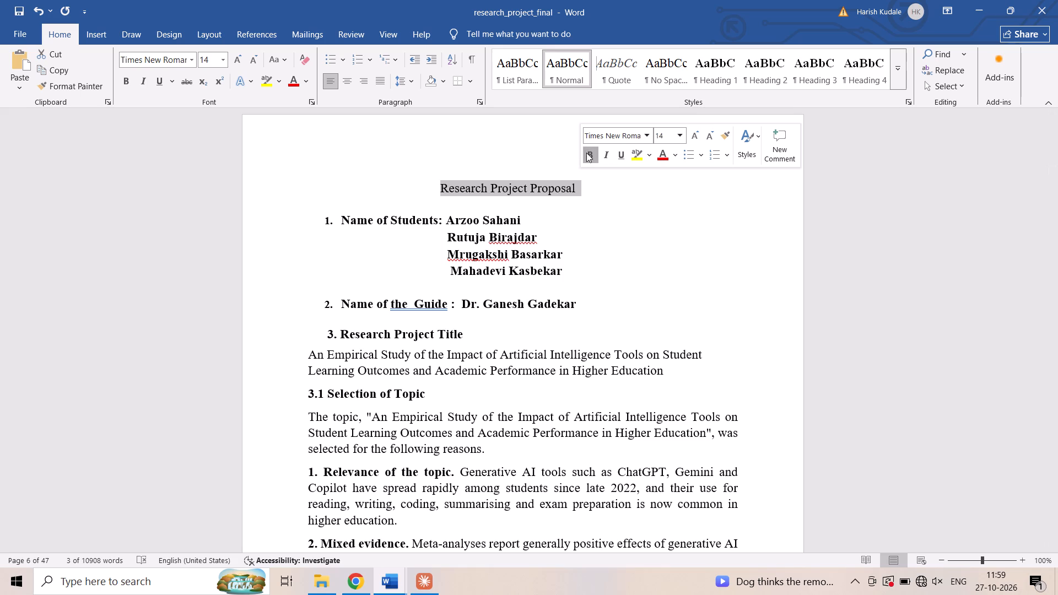
{"action": "left_click", "coordinate": [107, 240]}
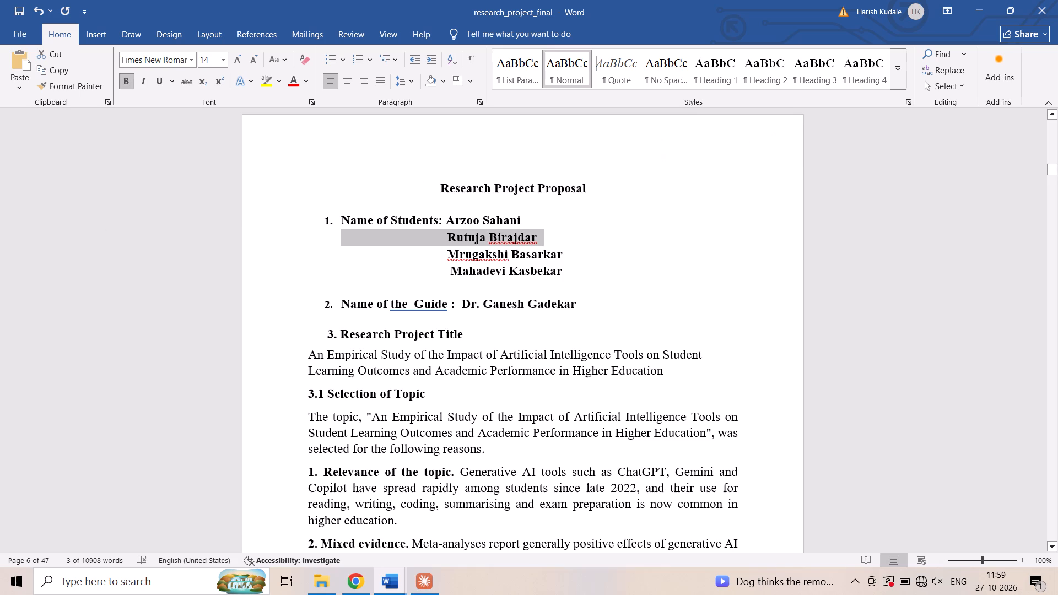
{"action": "left_click", "coordinate": [1029, 318]}
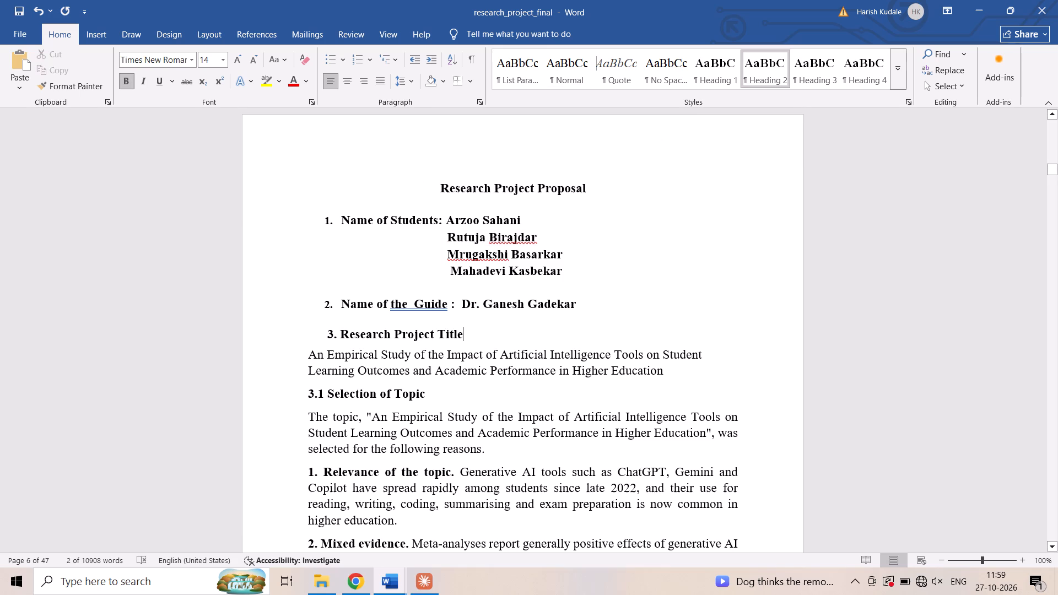
{"action": "scroll", "coordinate": [1029, 318], "scroll_direction": "down", "scroll_amount": 20}
{"action": "scroll", "coordinate": [1029, 318], "scroll_direction": "down", "scroll_amount": 6}
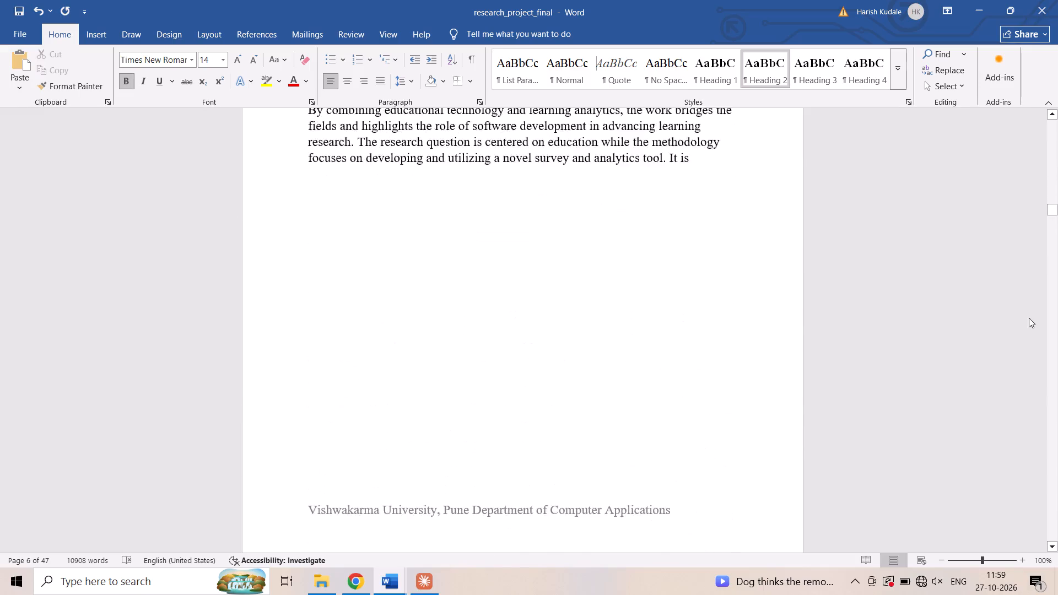
{"action": "scroll", "coordinate": [1029, 318], "scroll_direction": "down", "scroll_amount": 9}
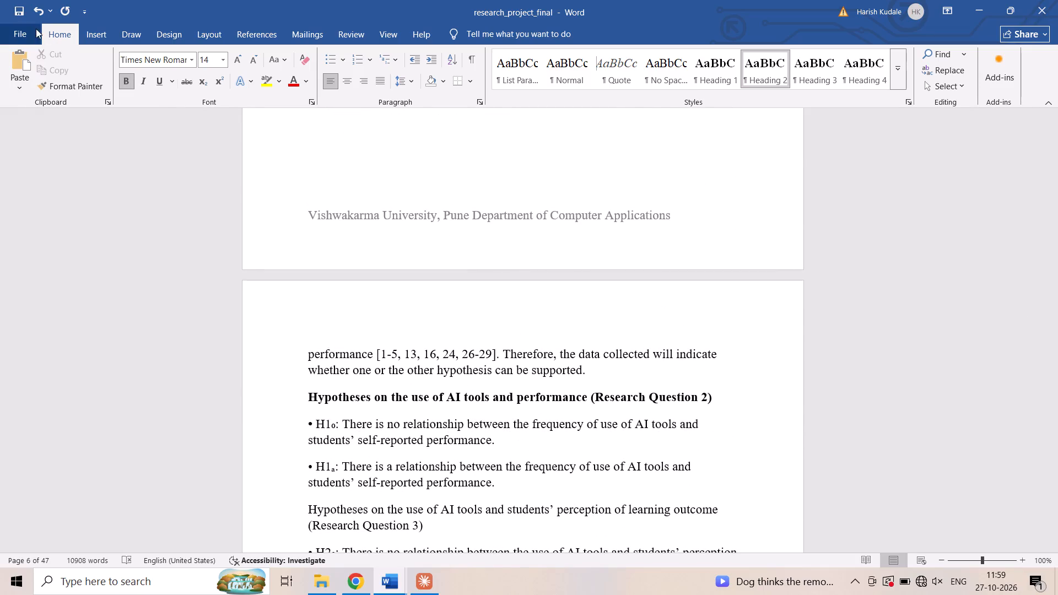
{"action": "left_click", "coordinate": [15, 34]}
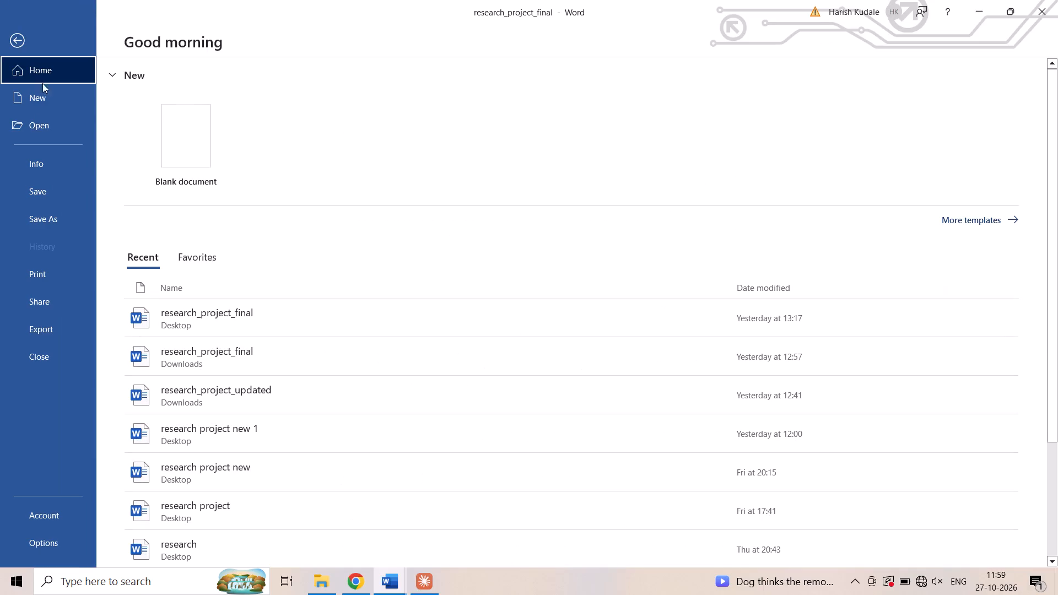
{"action": "left_click", "coordinate": [46, 219]}
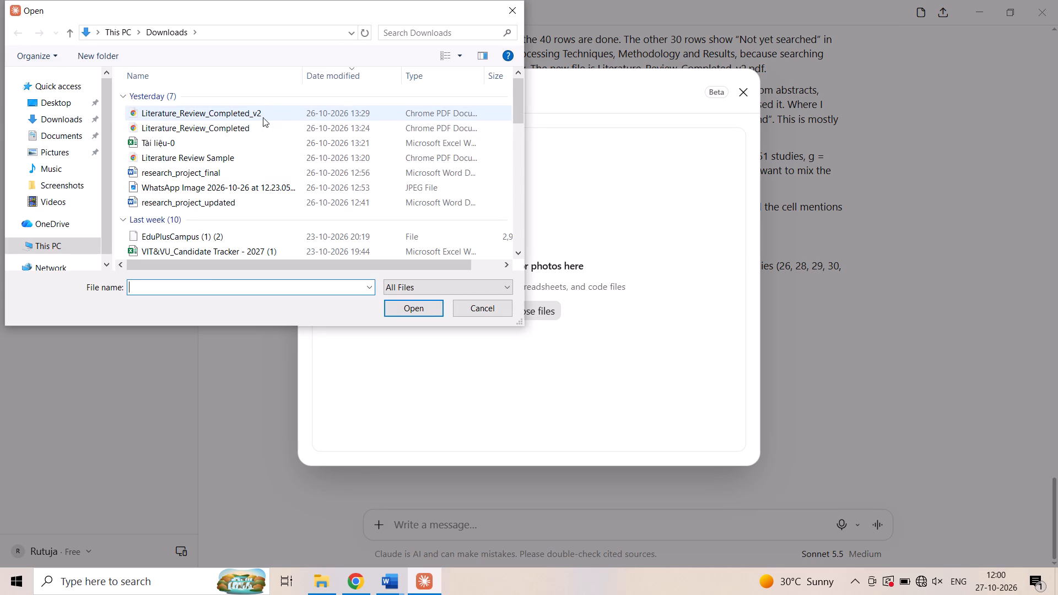
{"action": "left_click", "coordinate": [57, 95]}
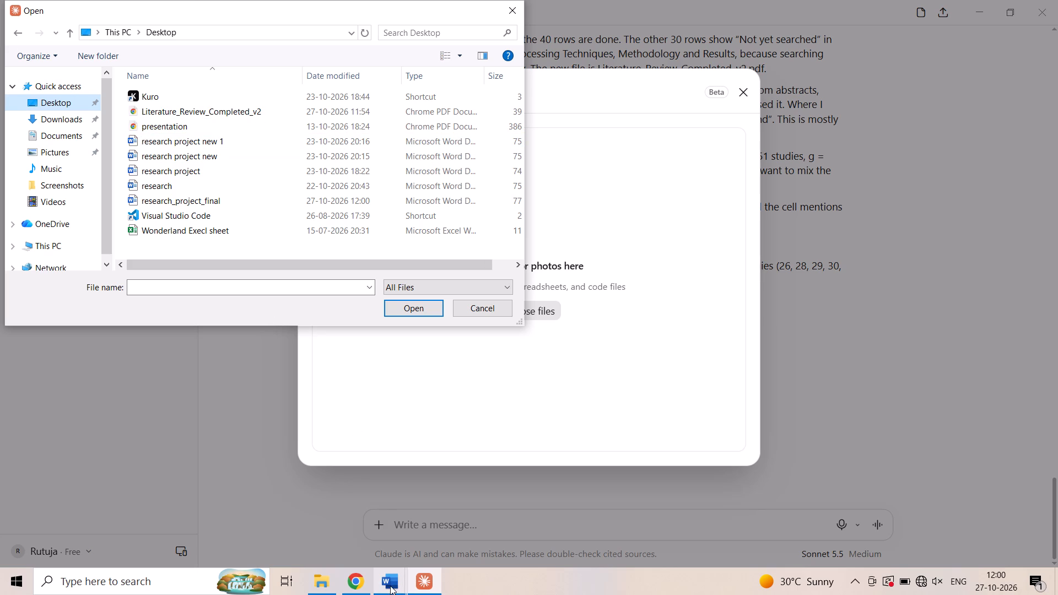
Switch to Word and save research_project_final again to the Desktop folder as research_project_final.docx, a Word Document.
{"action": "left_click", "coordinate": [487, 530]}
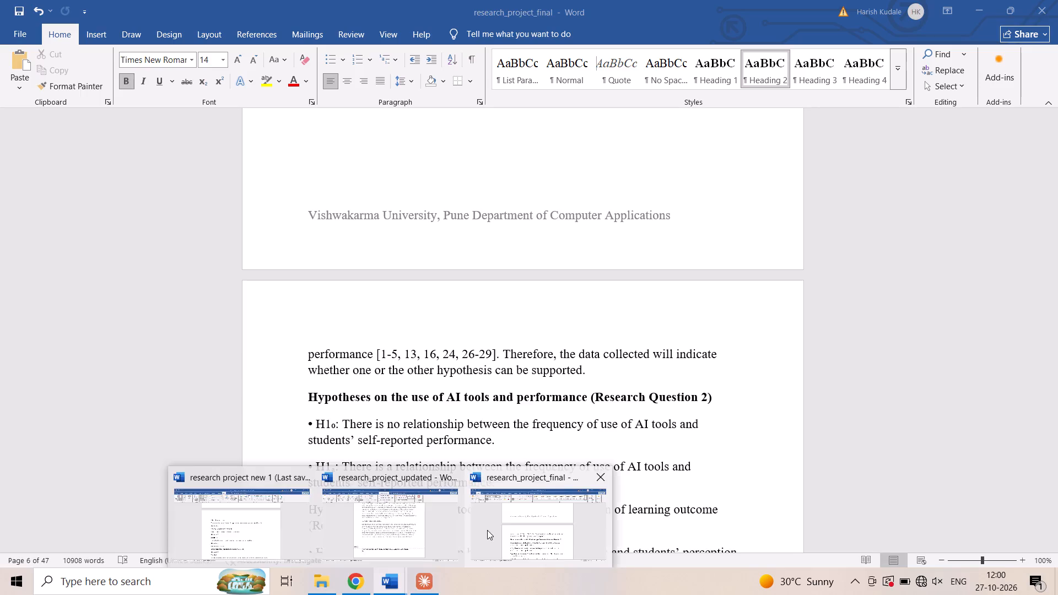
{"action": "left_click", "coordinate": [20, 36]}
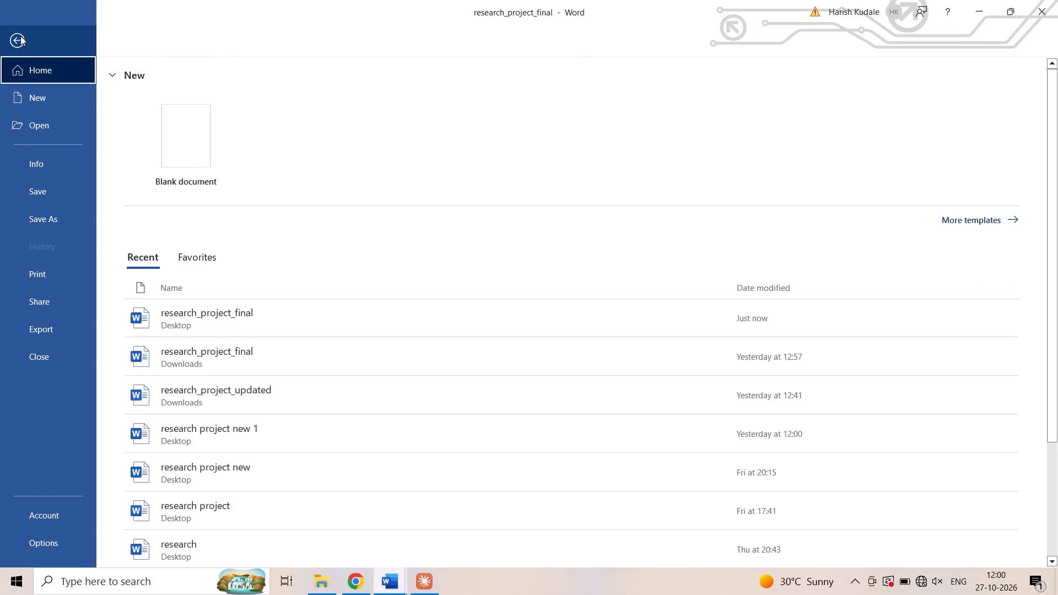
{"action": "left_click", "coordinate": [63, 217]}
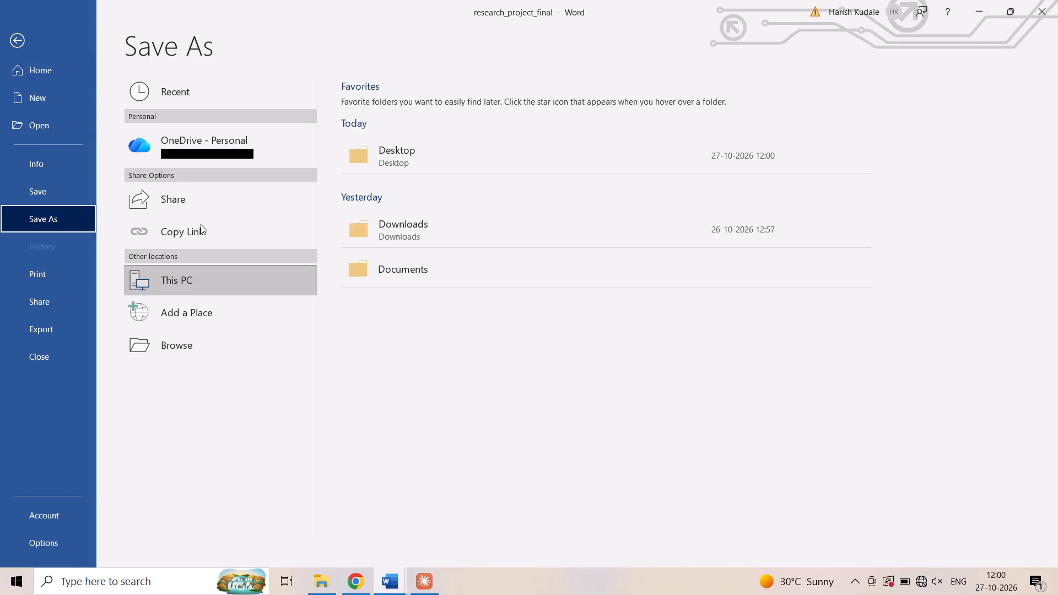
{"action": "left_click", "coordinate": [431, 160]}
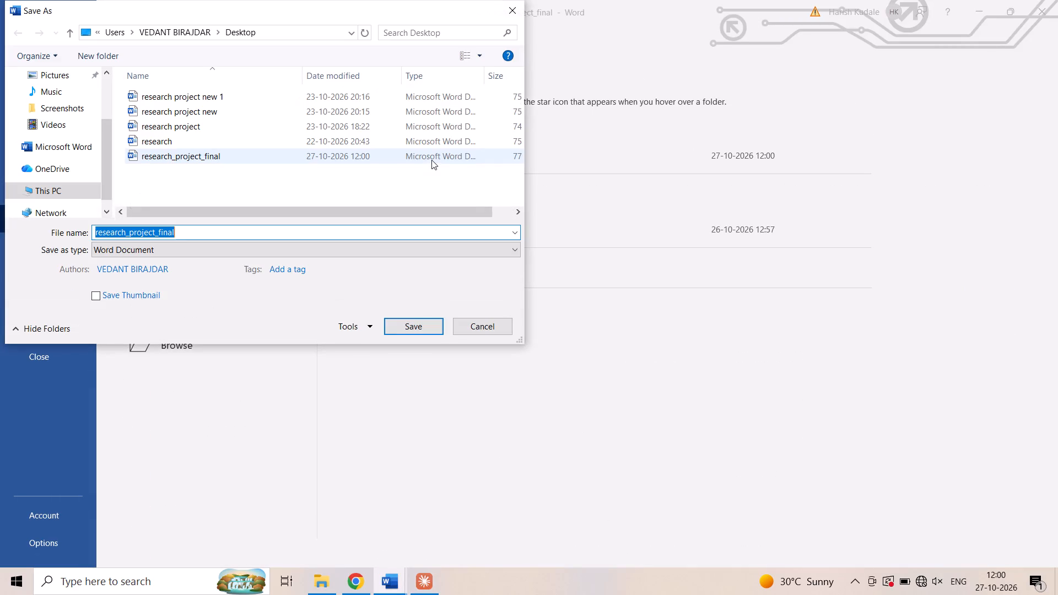
{"action": "left_click", "coordinate": [196, 232]}
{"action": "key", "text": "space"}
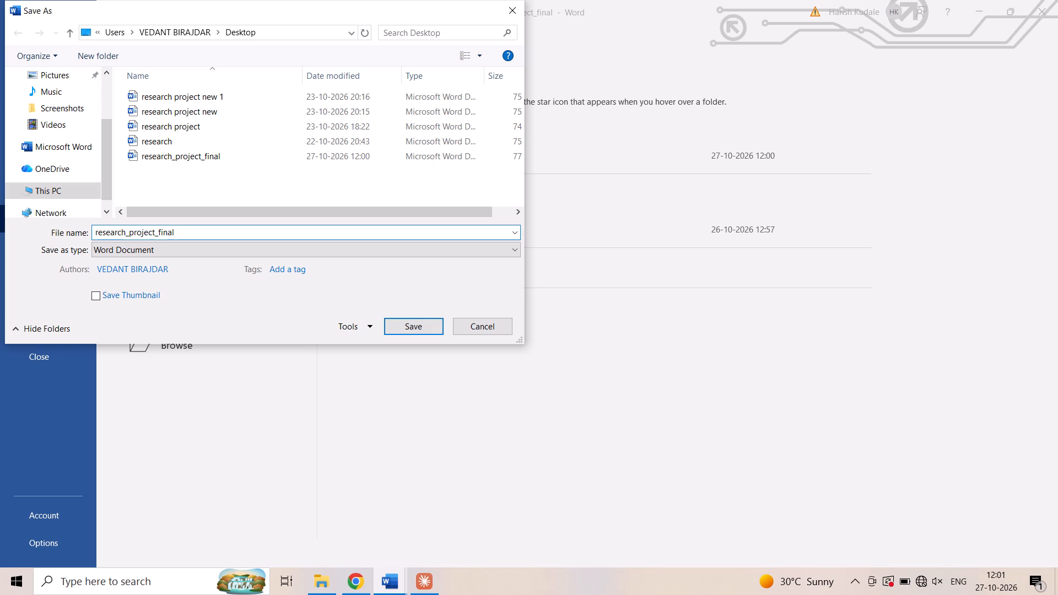
{"action": "key", "text": "BackSpace"}
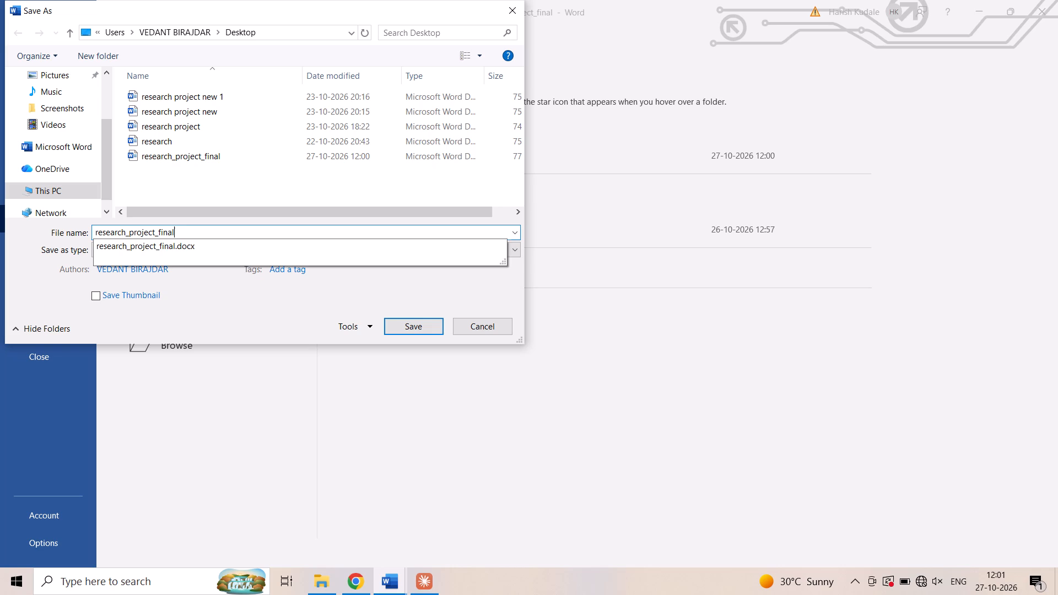
{"action": "left_click", "coordinate": [193, 247]}
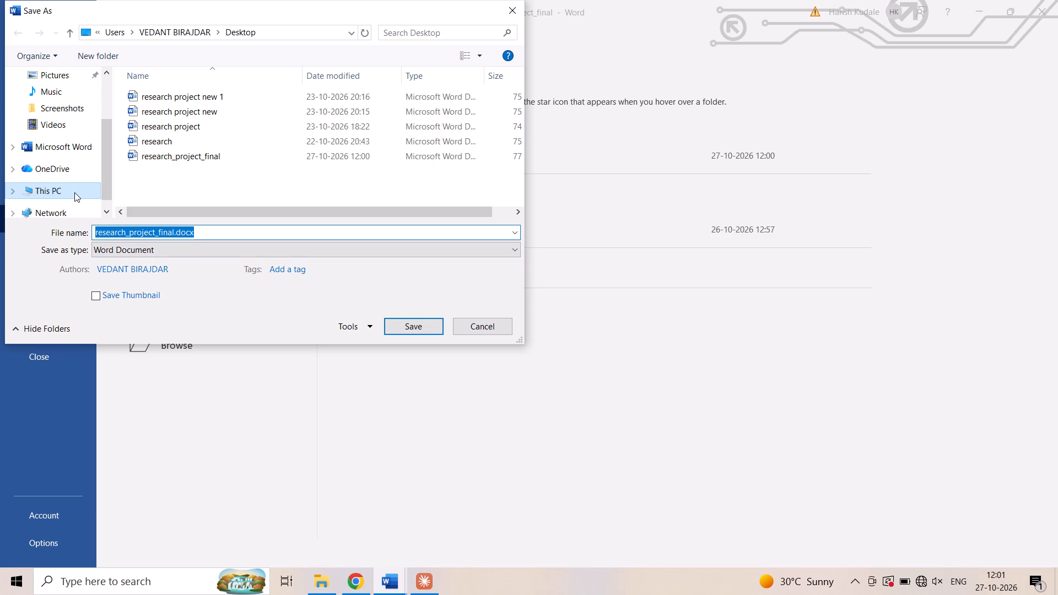
{"action": "scroll", "coordinate": [63, 163], "scroll_direction": "down", "scroll_amount": 2}
{"action": "scroll", "coordinate": [63, 163], "scroll_direction": "up", "scroll_amount": 3}
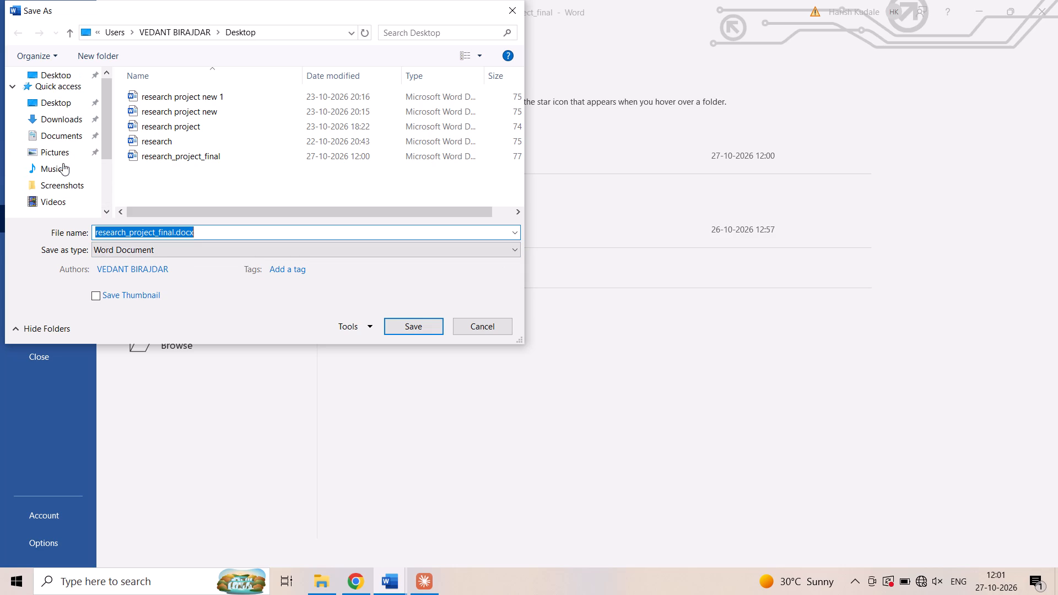
{"action": "left_click", "coordinate": [75, 102]}
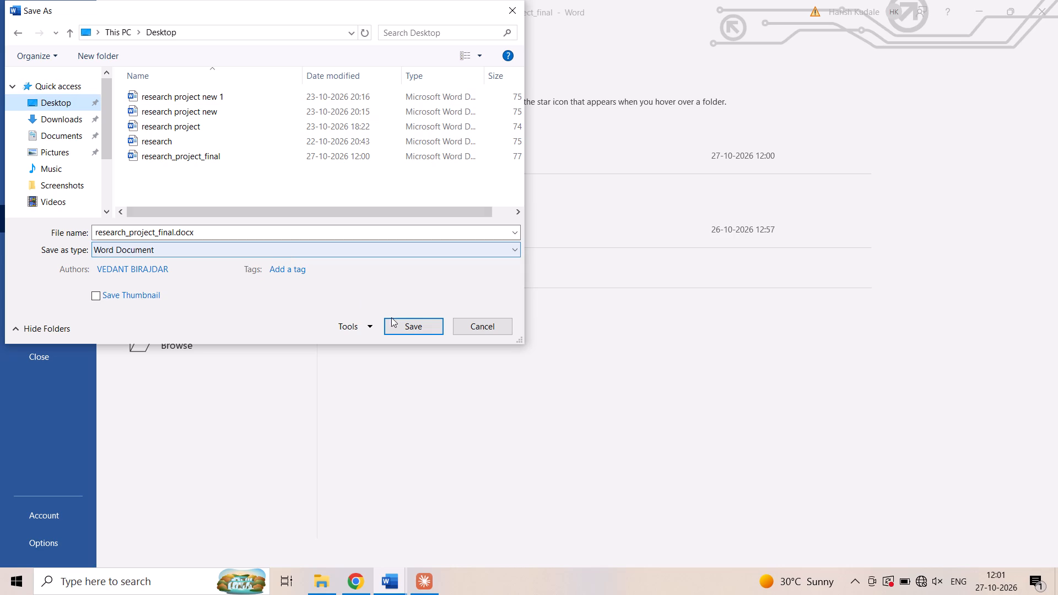
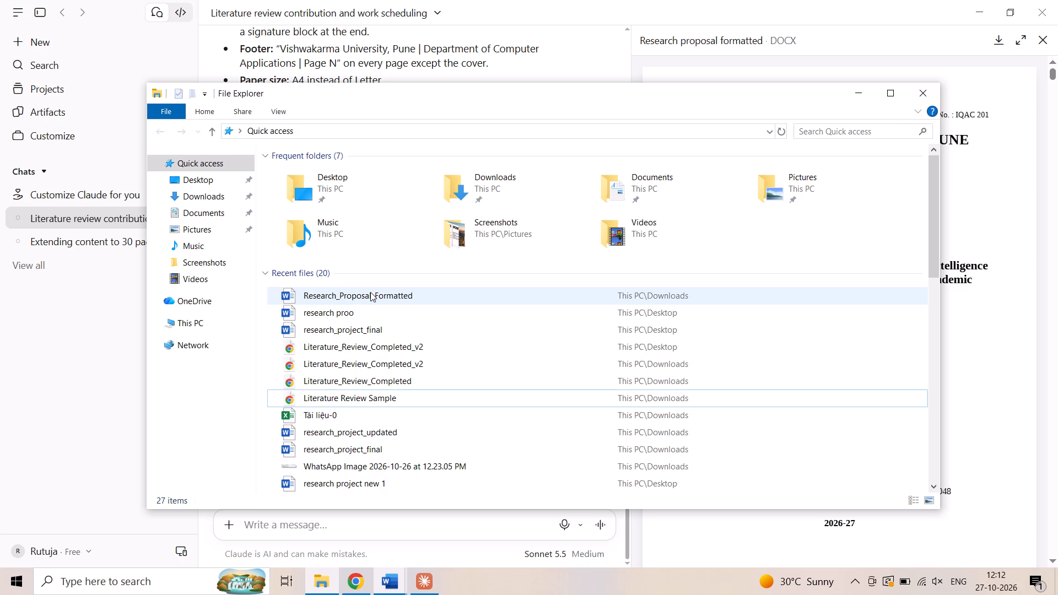
{"action": "double_click", "coordinate": [370, 292]}
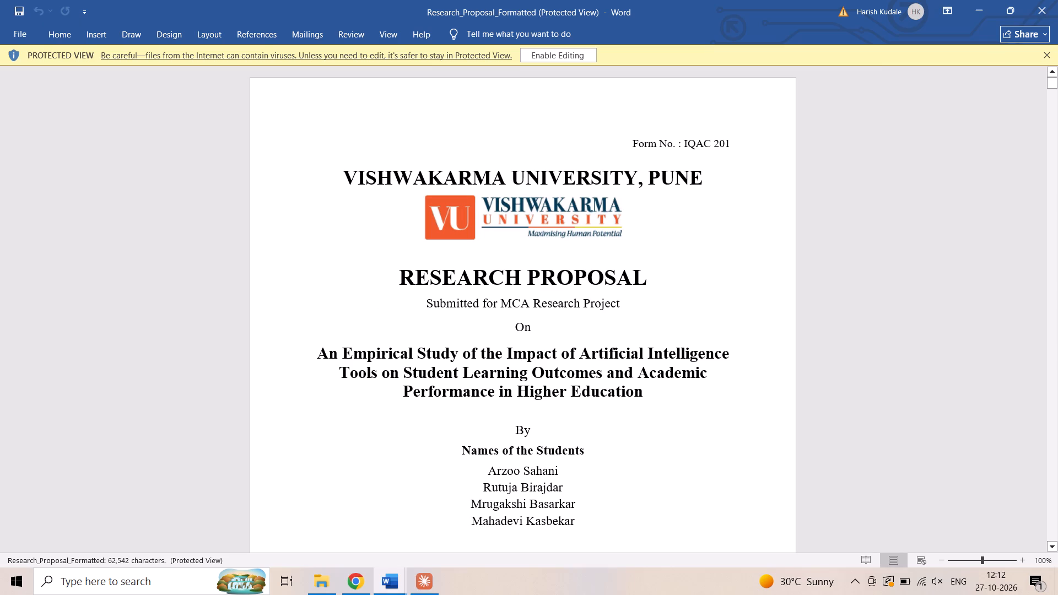
Review the formatting of the proposal from the cover page through section 6, Aims and Objectives of Research.
{"action": "scroll", "coordinate": [370, 292], "scroll_direction": "down", "scroll_amount": 9}
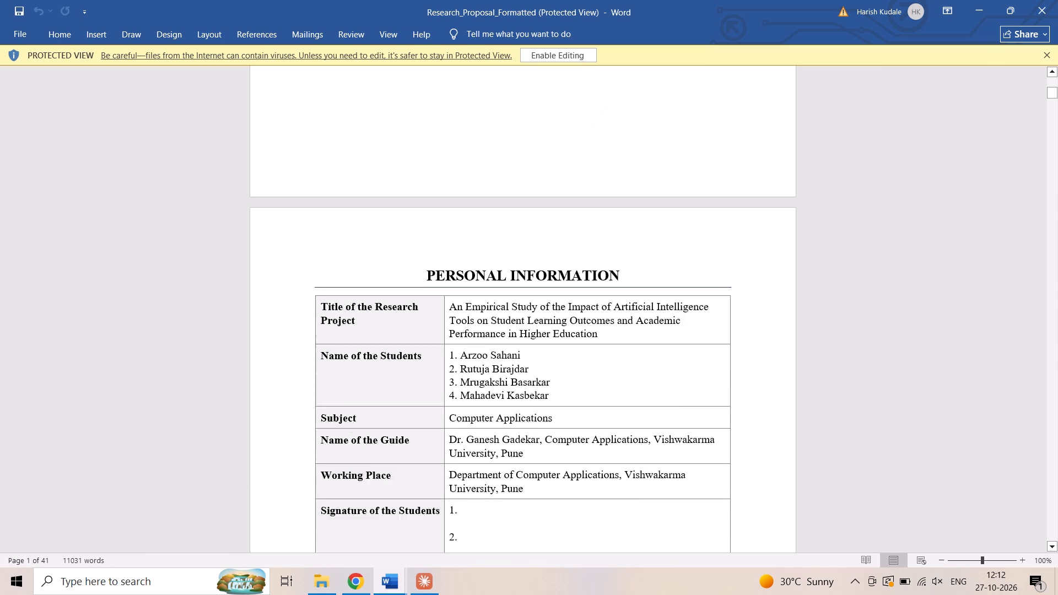
{"action": "scroll", "coordinate": [370, 292], "scroll_direction": "down", "scroll_amount": 14}
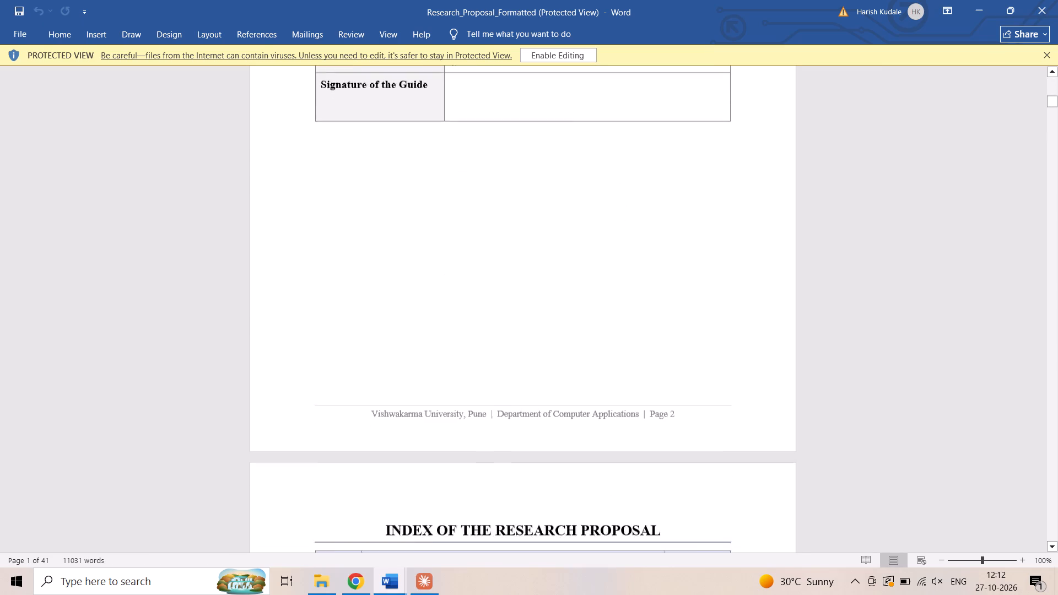
{"action": "scroll", "coordinate": [370, 292], "scroll_direction": "down", "scroll_amount": 11}
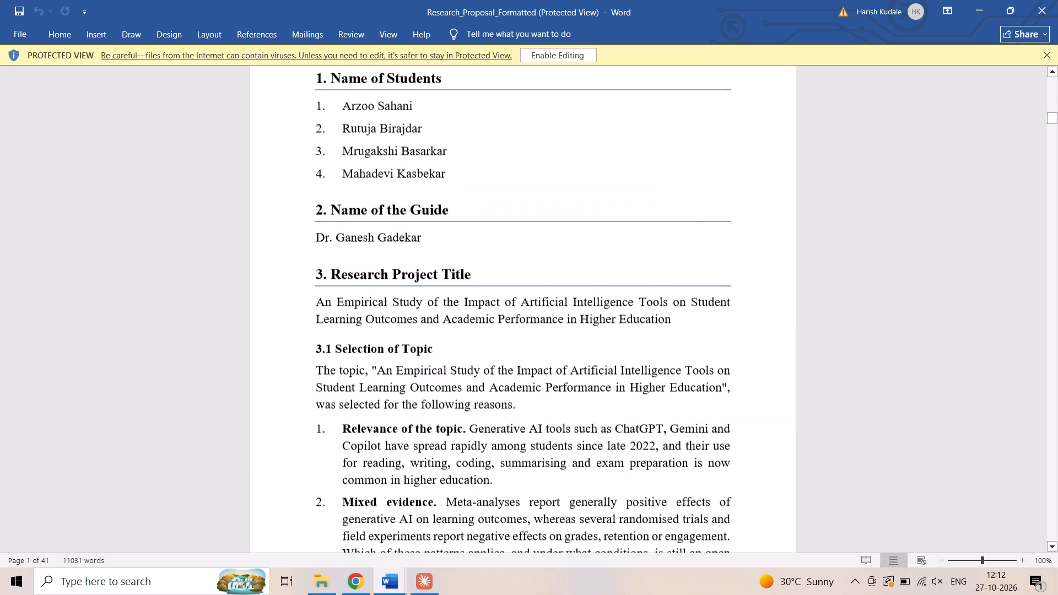
{"action": "scroll", "coordinate": [370, 292], "scroll_direction": "down", "scroll_amount": 9}
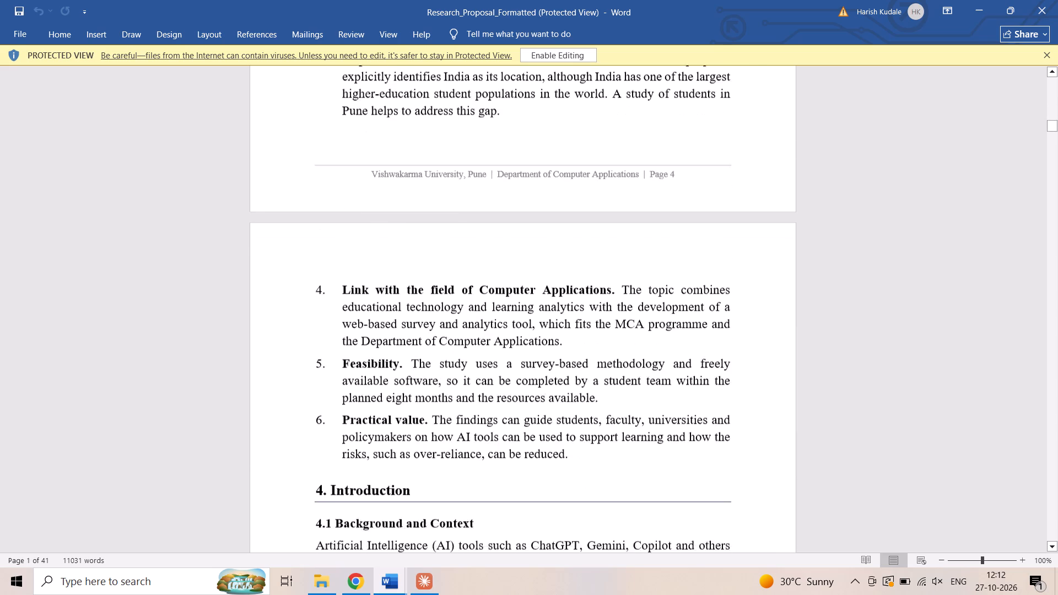
{"action": "scroll", "coordinate": [370, 292], "scroll_direction": "down", "scroll_amount": 11}
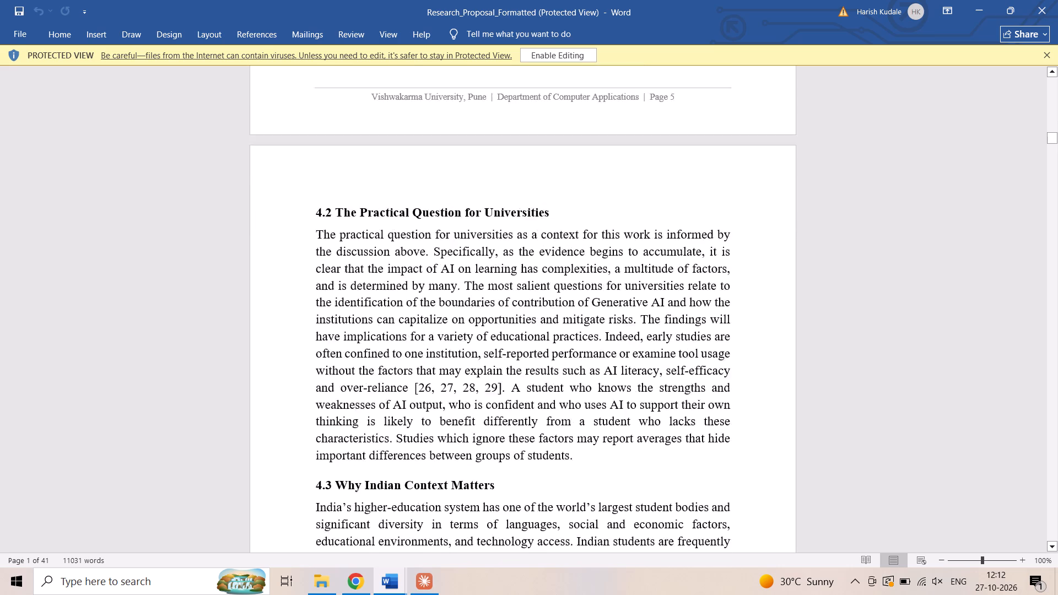
{"action": "scroll", "coordinate": [370, 292], "scroll_direction": "down", "scroll_amount": 7}
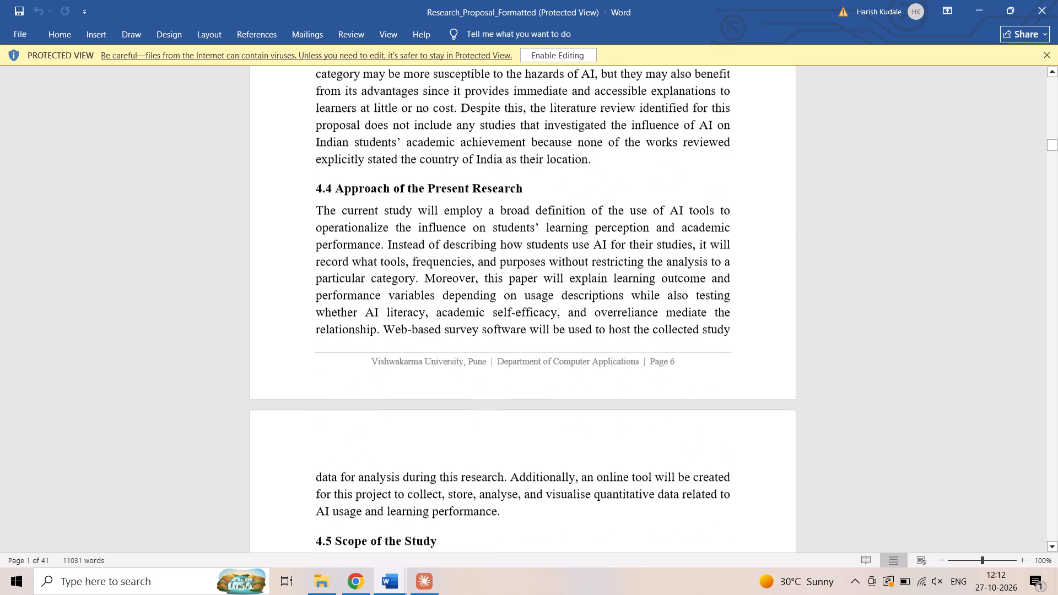
{"action": "scroll", "coordinate": [370, 292], "scroll_direction": "down", "scroll_amount": 3}
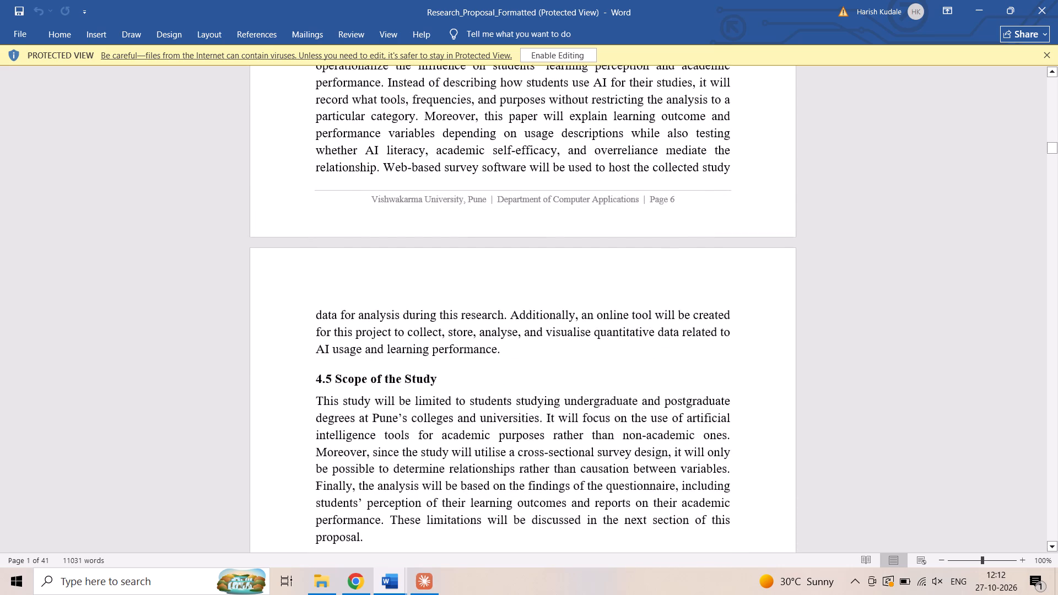
{"action": "scroll", "coordinate": [370, 292], "scroll_direction": "down", "scroll_amount": 3}
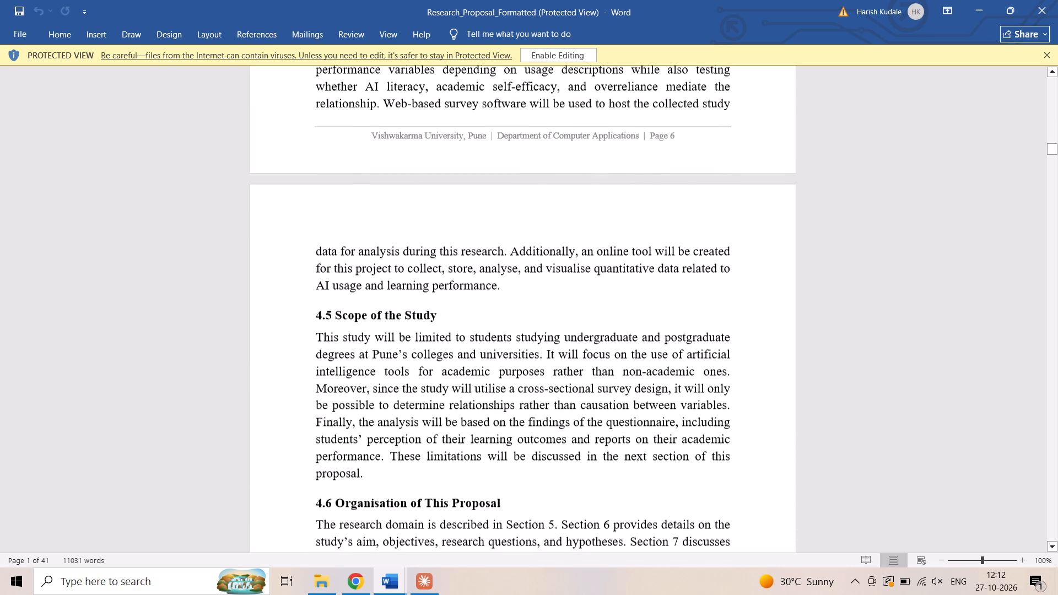
{"action": "scroll", "coordinate": [370, 292], "scroll_direction": "down", "scroll_amount": 10}
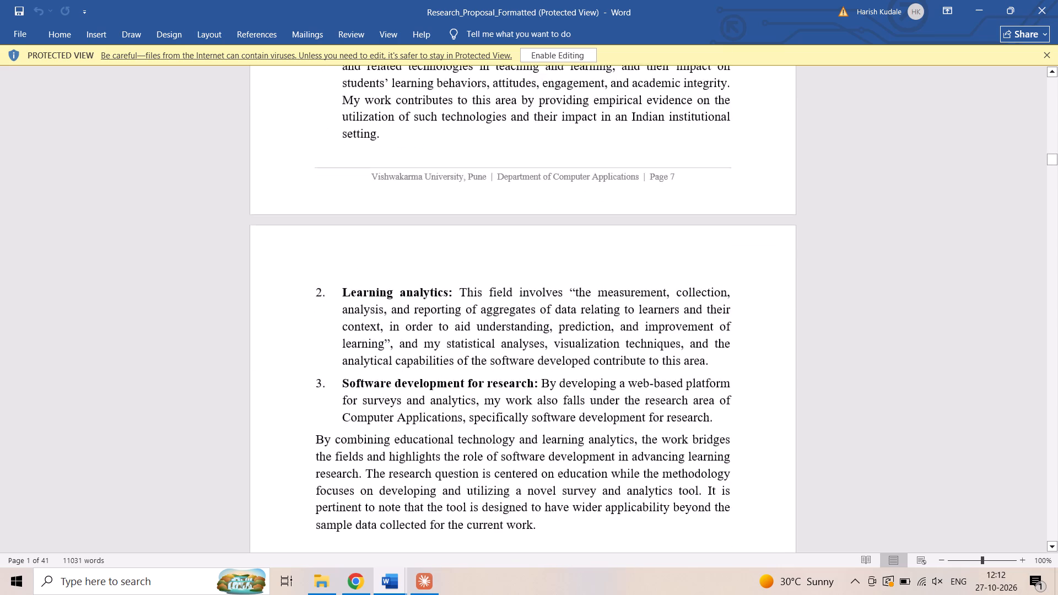
{"action": "scroll", "coordinate": [370, 292], "scroll_direction": "down", "scroll_amount": 7}
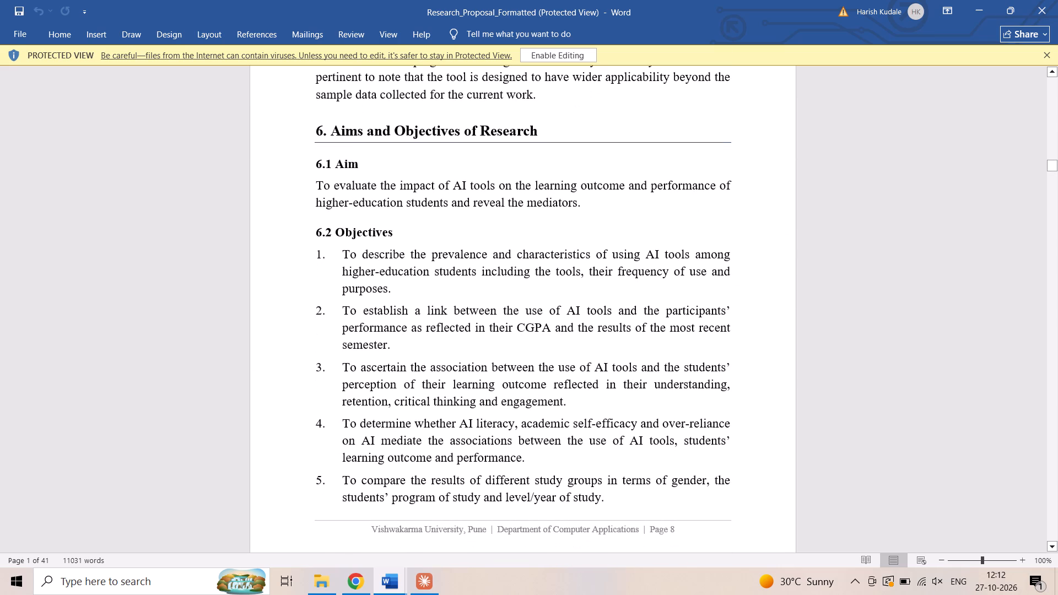
Enable editing of the protected Research_Proposal_Formatted document.
{"action": "left_click", "coordinate": [538, 50]}
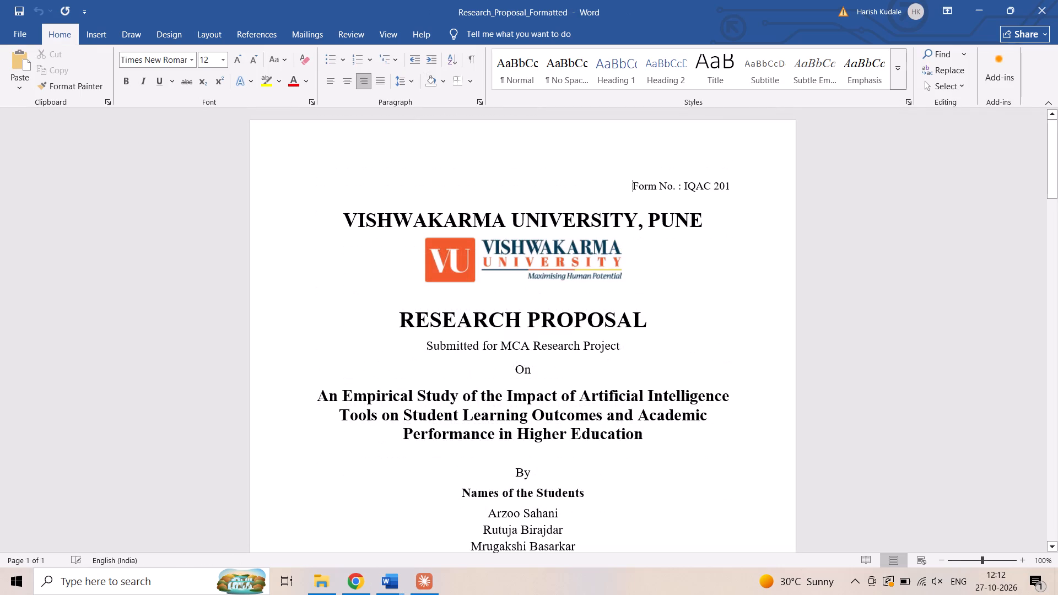
Review the formatting of the proposal from the cover page and index through section 5, Domain.
{"action": "scroll", "coordinate": [471, 468], "scroll_direction": "down", "scroll_amount": 20}
{"action": "scroll", "coordinate": [471, 468], "scroll_direction": "down", "scroll_amount": 2}
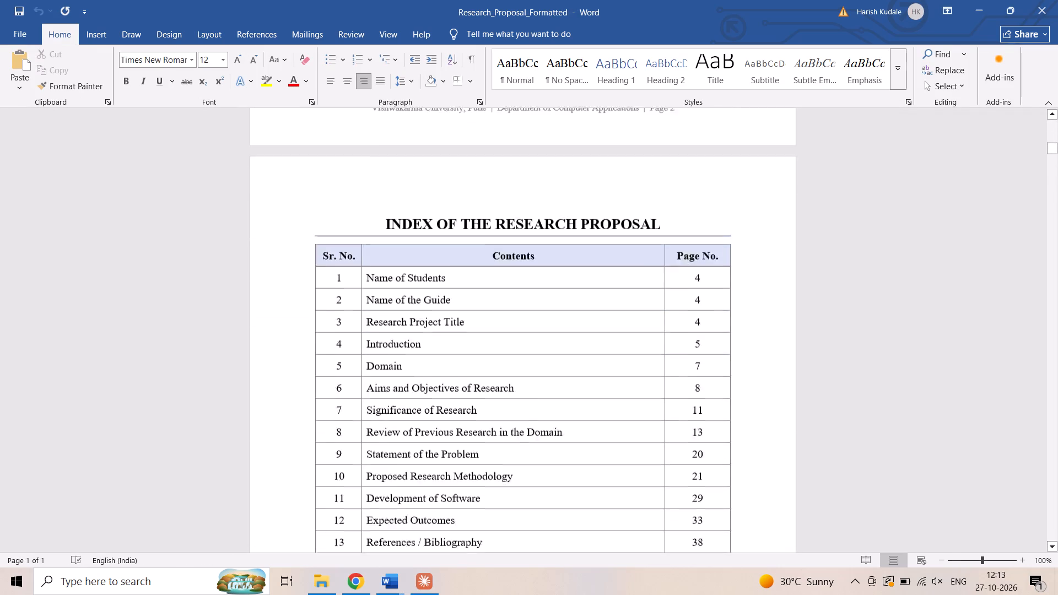
{"action": "scroll", "coordinate": [471, 468], "scroll_direction": "down", "scroll_amount": 13}
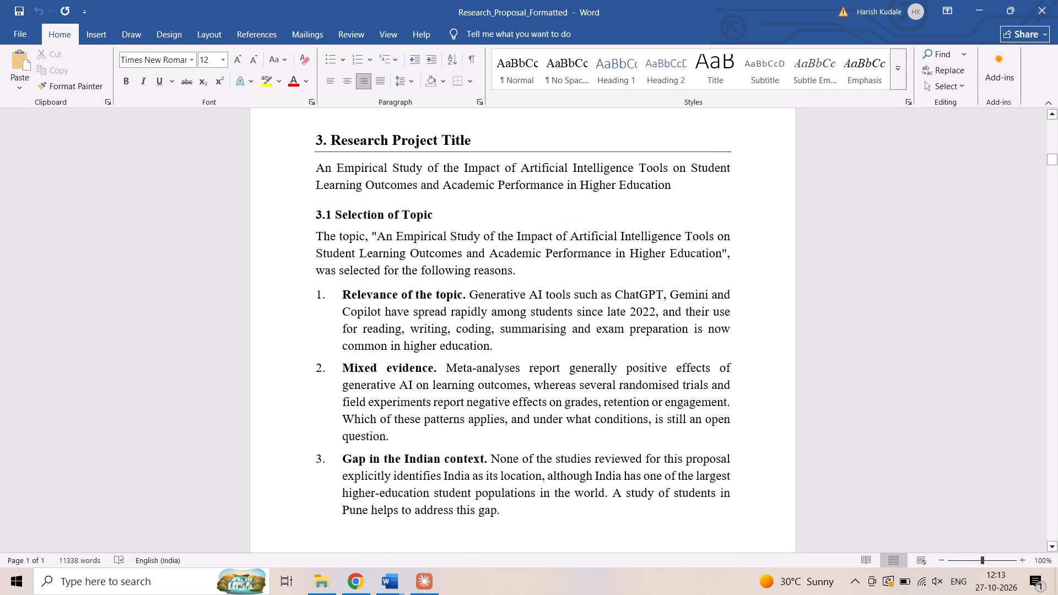
{"action": "left_click", "coordinate": [455, 402]}
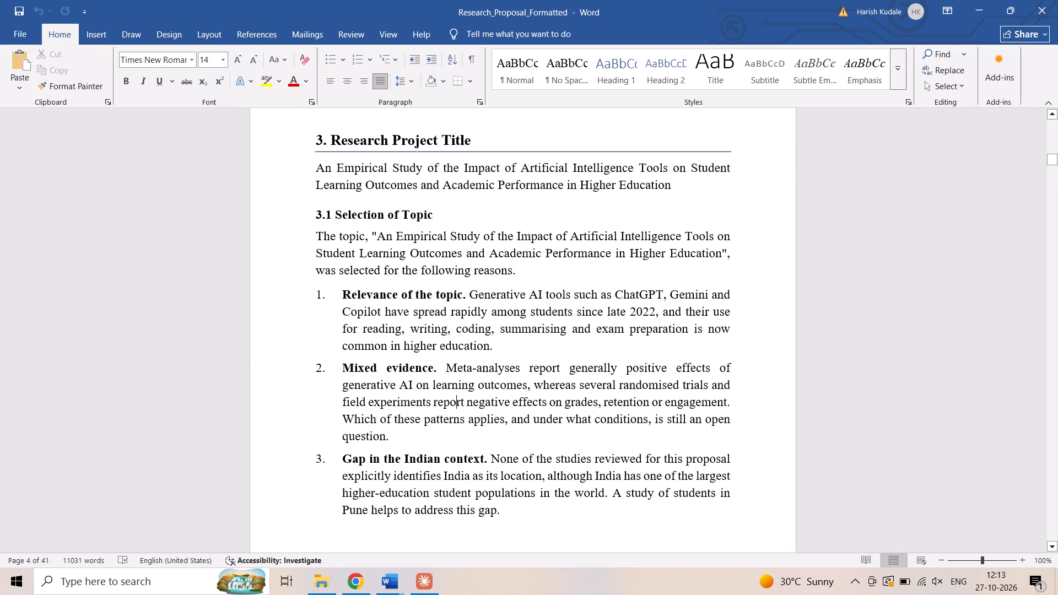
{"action": "scroll", "coordinate": [323, 422], "scroll_direction": "down", "scroll_amount": 19}
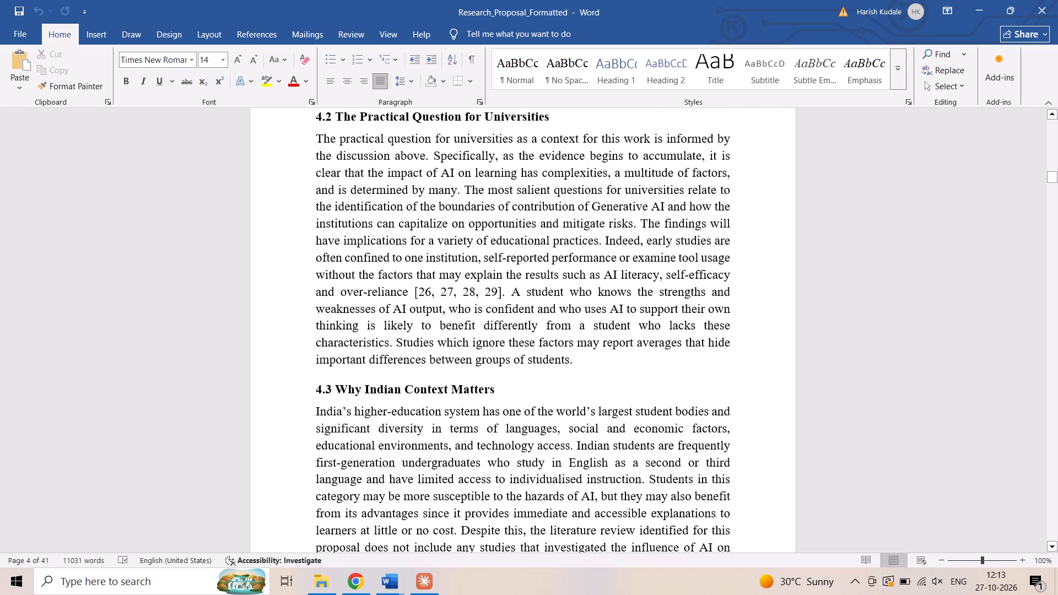
{"action": "scroll", "coordinate": [323, 422], "scroll_direction": "down", "scroll_amount": 15}
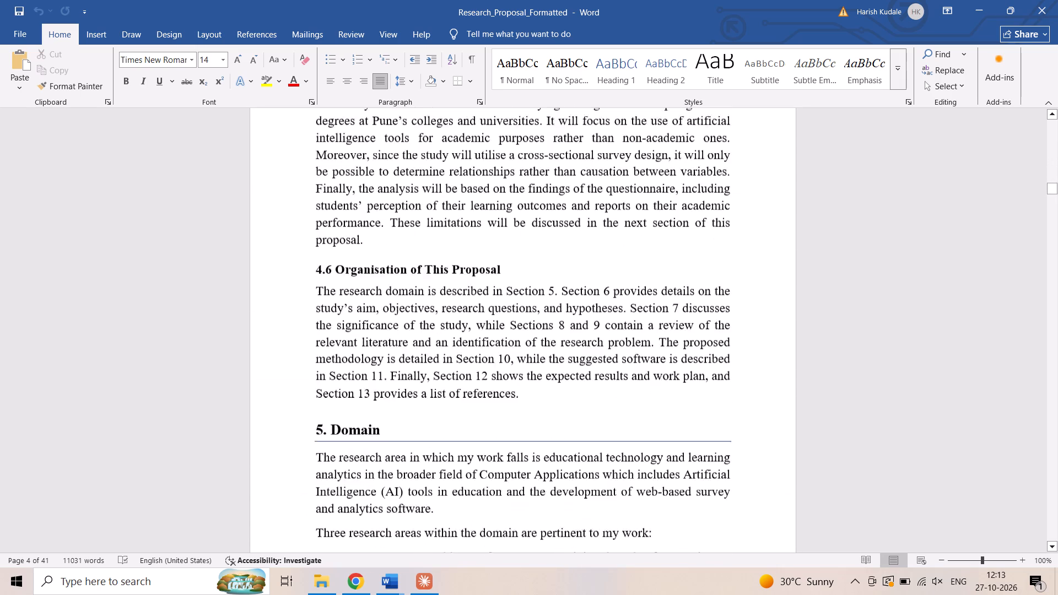
{"action": "scroll", "coordinate": [326, 307], "scroll_direction": "down", "scroll_amount": 8}
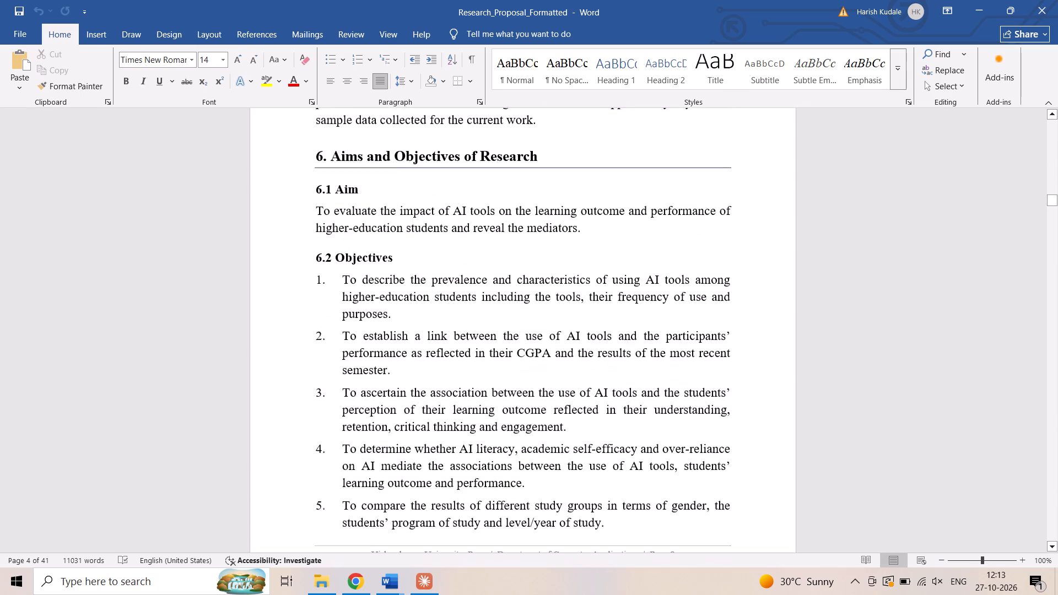
Examine the layout of the objectives, research question table, hypotheses and operational definitions in section 6 and the text of section 7.
{"action": "scroll", "coordinate": [326, 307], "scroll_direction": "down", "scroll_amount": 2}
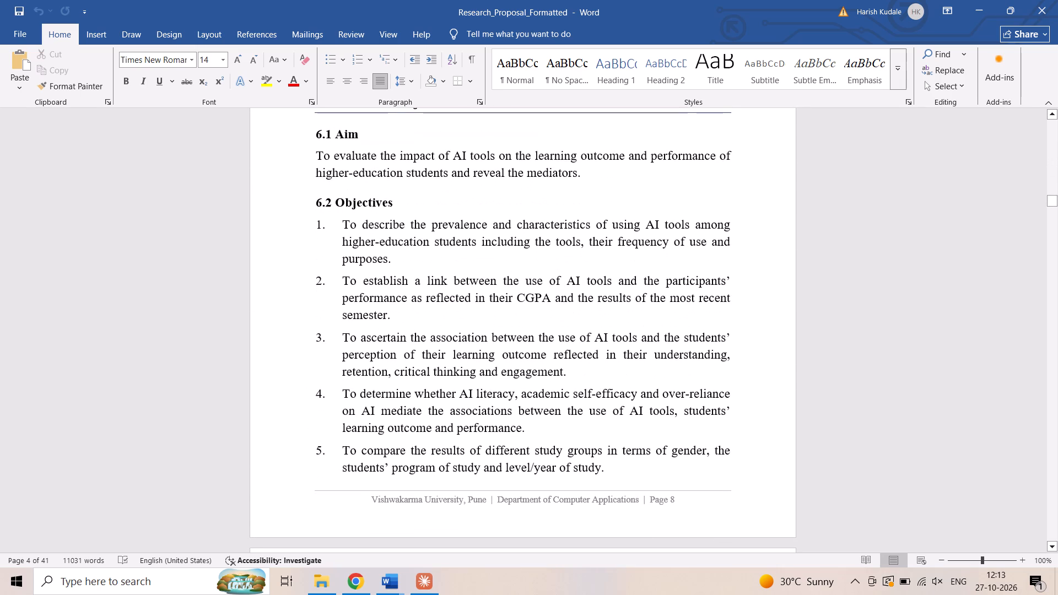
{"action": "scroll", "coordinate": [326, 307], "scroll_direction": "down", "scroll_amount": 3}
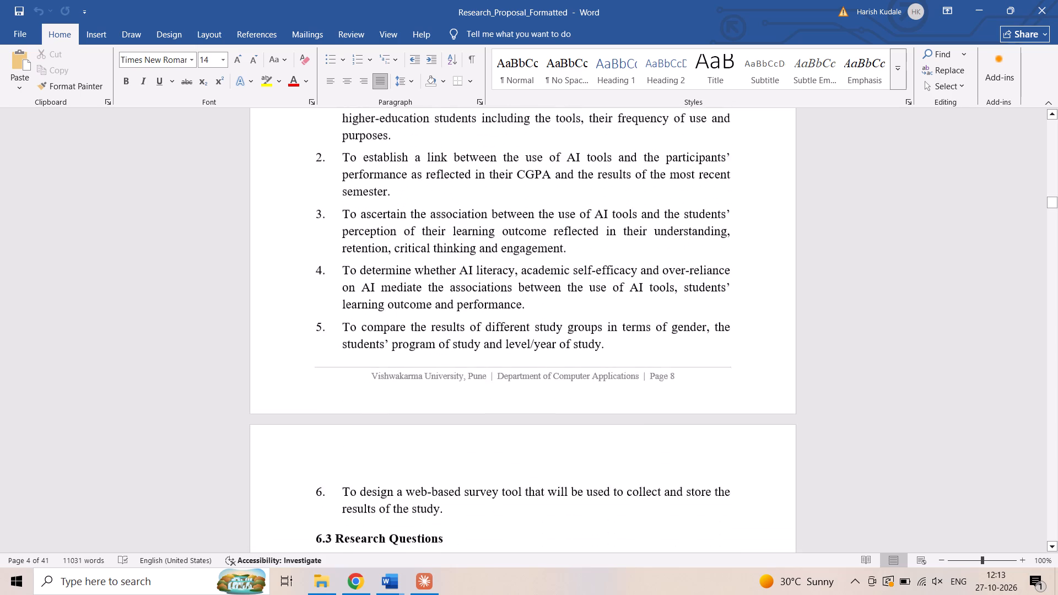
{"action": "scroll", "coordinate": [326, 307], "scroll_direction": "down", "scroll_amount": 6}
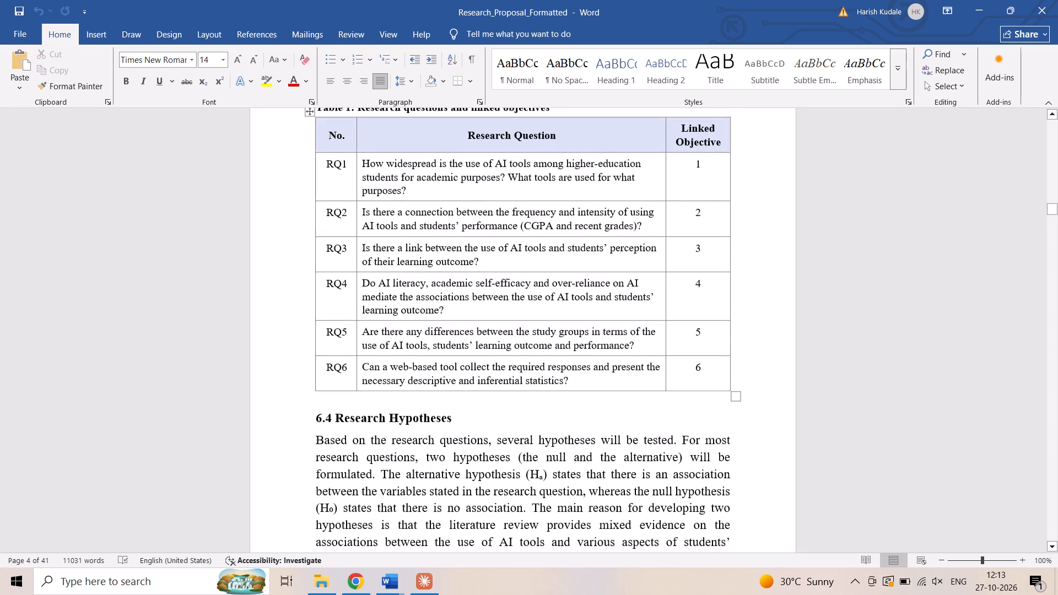
{"action": "scroll", "coordinate": [326, 307], "scroll_direction": "down", "scroll_amount": 8}
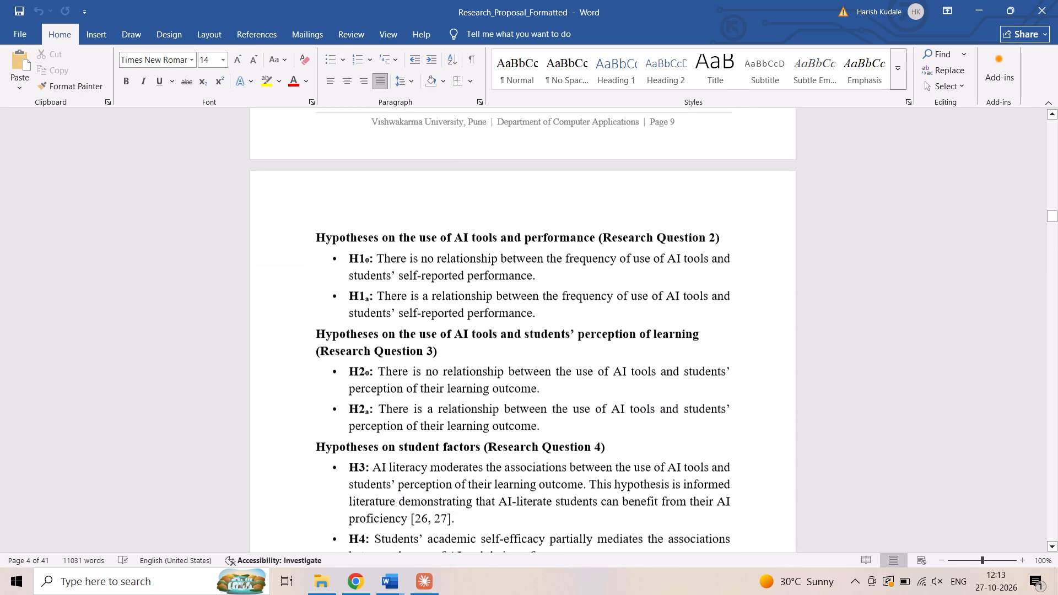
{"action": "scroll", "coordinate": [326, 307], "scroll_direction": "down", "scroll_amount": 13}
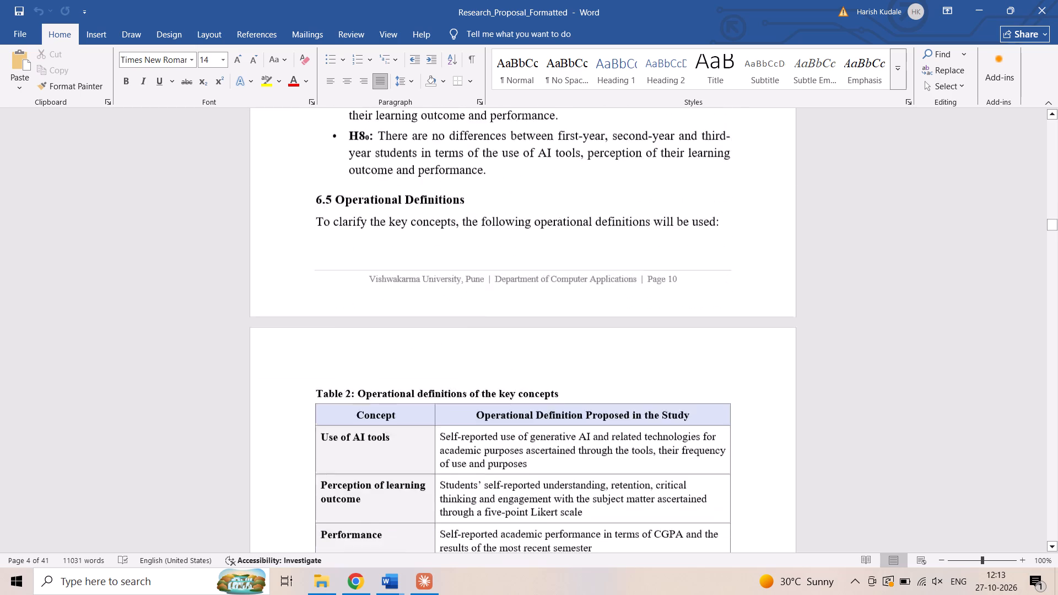
{"action": "scroll", "coordinate": [326, 307], "scroll_direction": "down", "scroll_amount": 15}
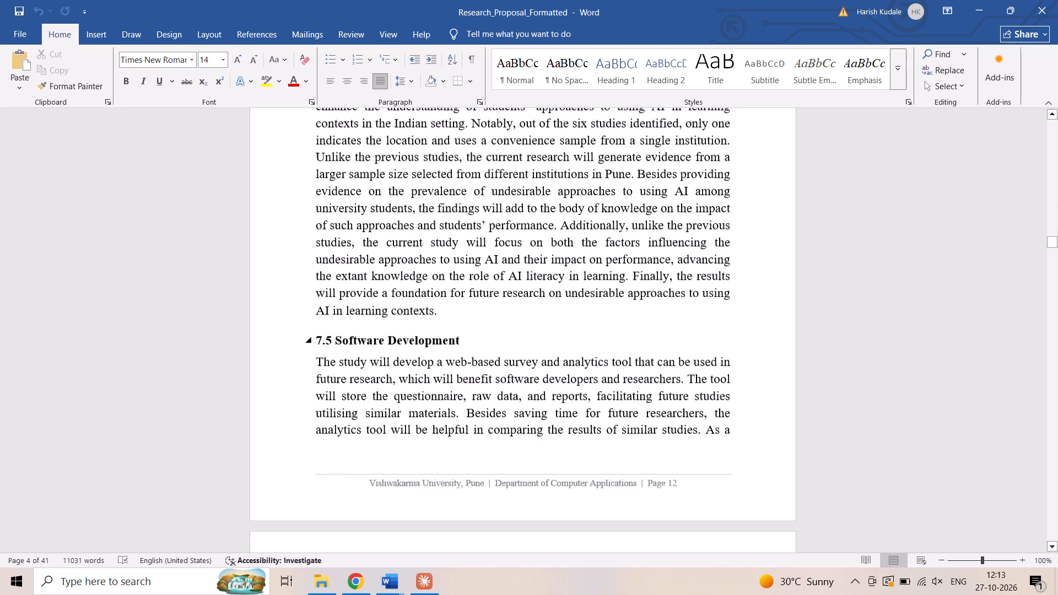
Check the formatting of section 8, Review of Previous Research in the Domain, including its summary table and numbered lists.
{"action": "scroll", "coordinate": [326, 307], "scroll_direction": "down", "scroll_amount": 17}
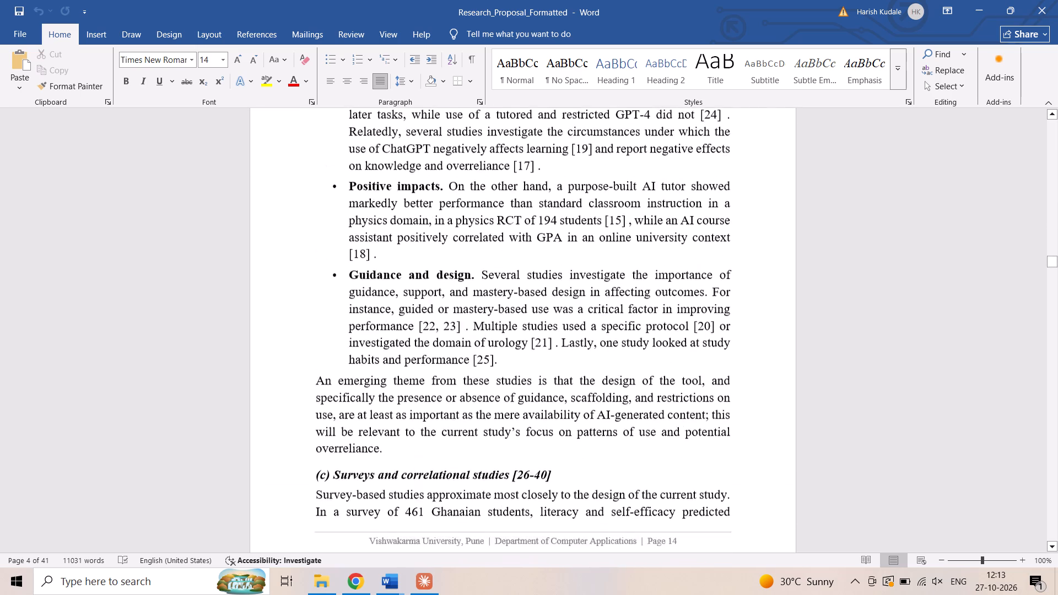
{"action": "scroll", "coordinate": [326, 307], "scroll_direction": "down", "scroll_amount": 7}
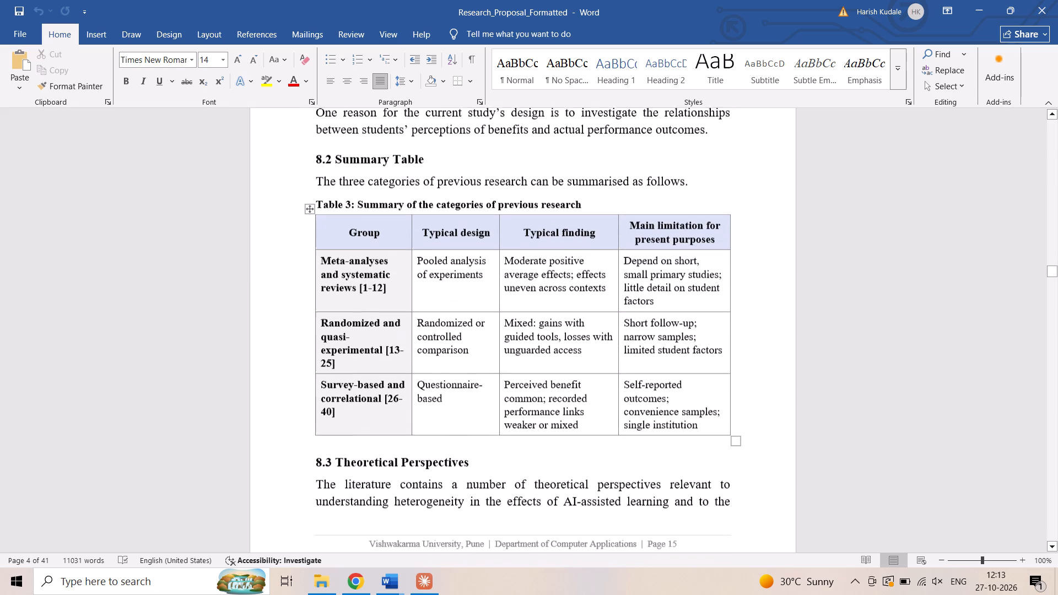
{"action": "scroll", "coordinate": [326, 307], "scroll_direction": "down", "scroll_amount": 10}
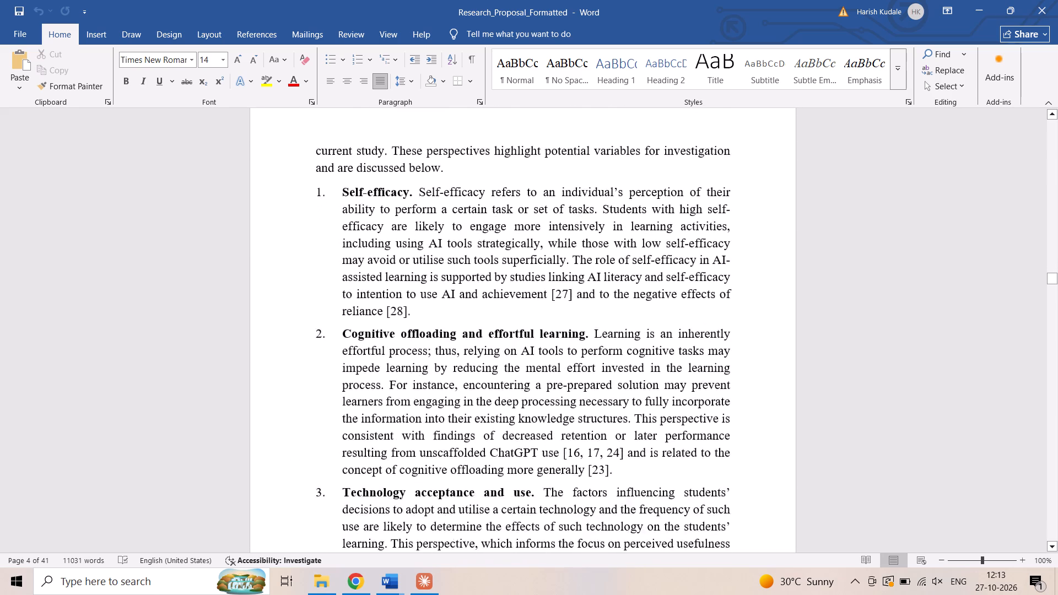
{"action": "scroll", "coordinate": [326, 307], "scroll_direction": "down", "scroll_amount": 15}
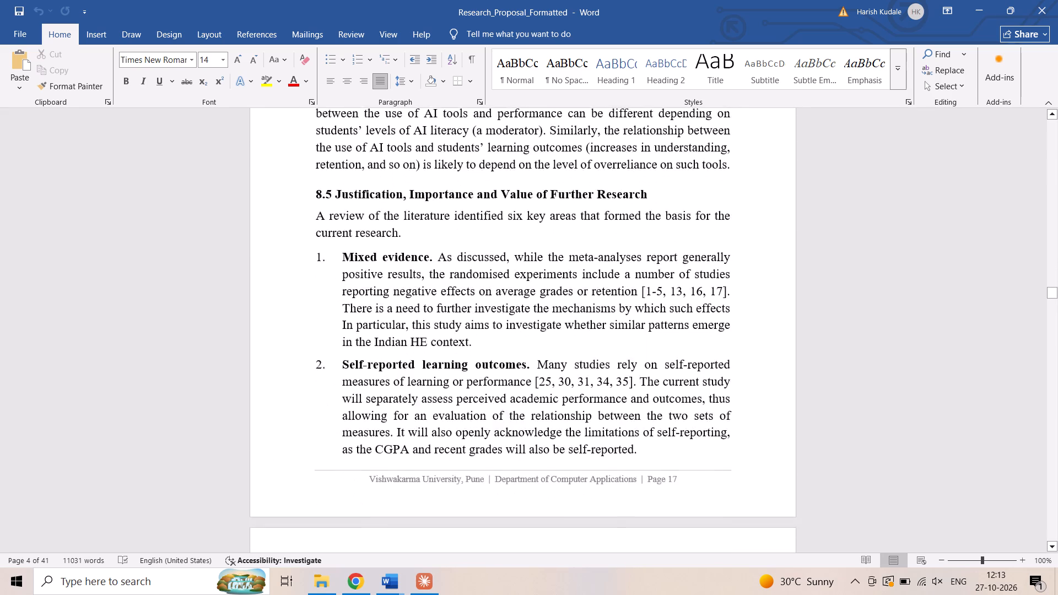
{"action": "scroll", "coordinate": [326, 307], "scroll_direction": "down", "scroll_amount": 14}
{"action": "scroll", "coordinate": [326, 307], "scroll_direction": "down", "scroll_amount": 14}
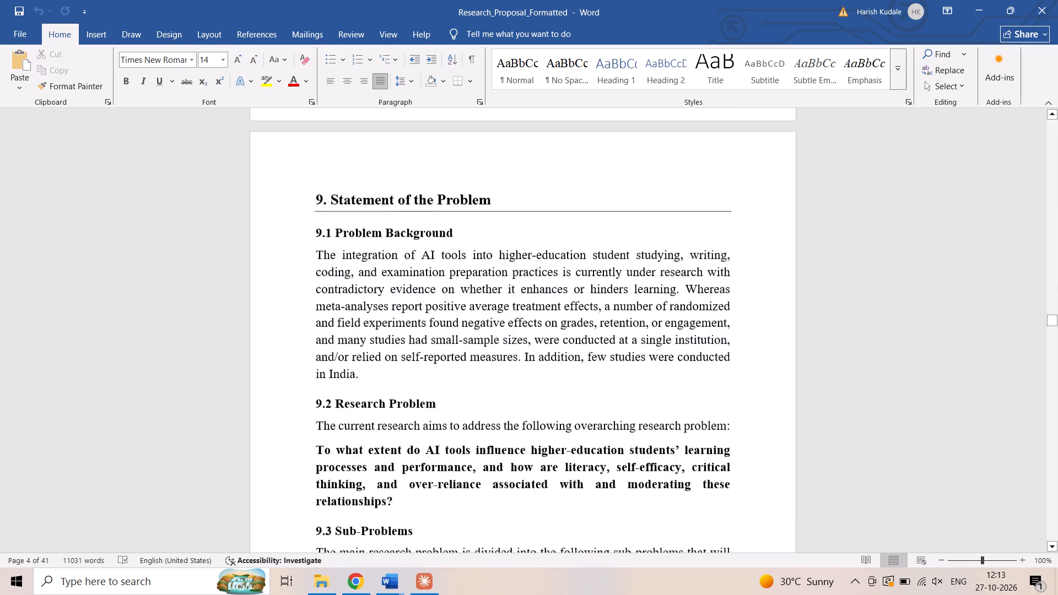
Review the layout of section 9, Statement of the Problem, and section 10, Proposed Research Methodology, including the variables and criteria tables.
{"action": "scroll", "coordinate": [326, 307], "scroll_direction": "down", "scroll_amount": 4}
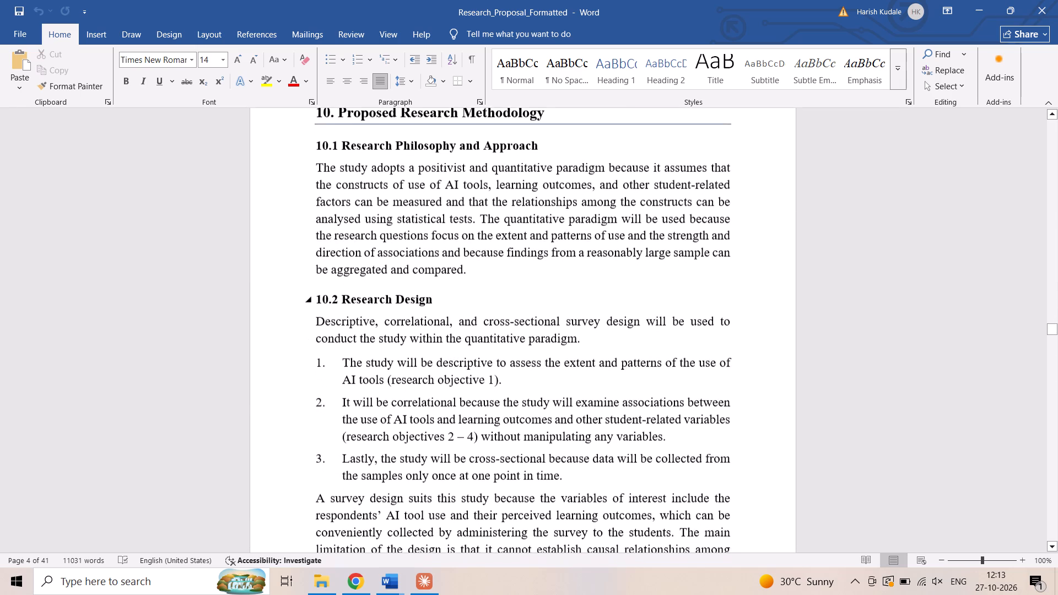
{"action": "scroll", "coordinate": [326, 307], "scroll_direction": "down", "scroll_amount": 19}
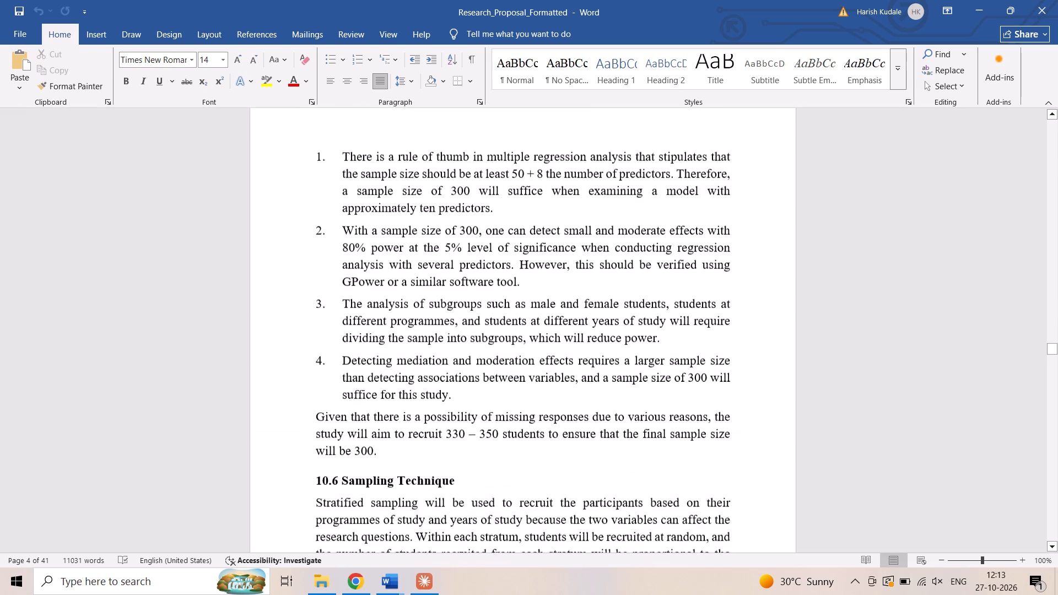
{"action": "scroll", "coordinate": [326, 307], "scroll_direction": "up", "scroll_amount": 1}
{"action": "scroll", "coordinate": [326, 307], "scroll_direction": "down", "scroll_amount": 1}
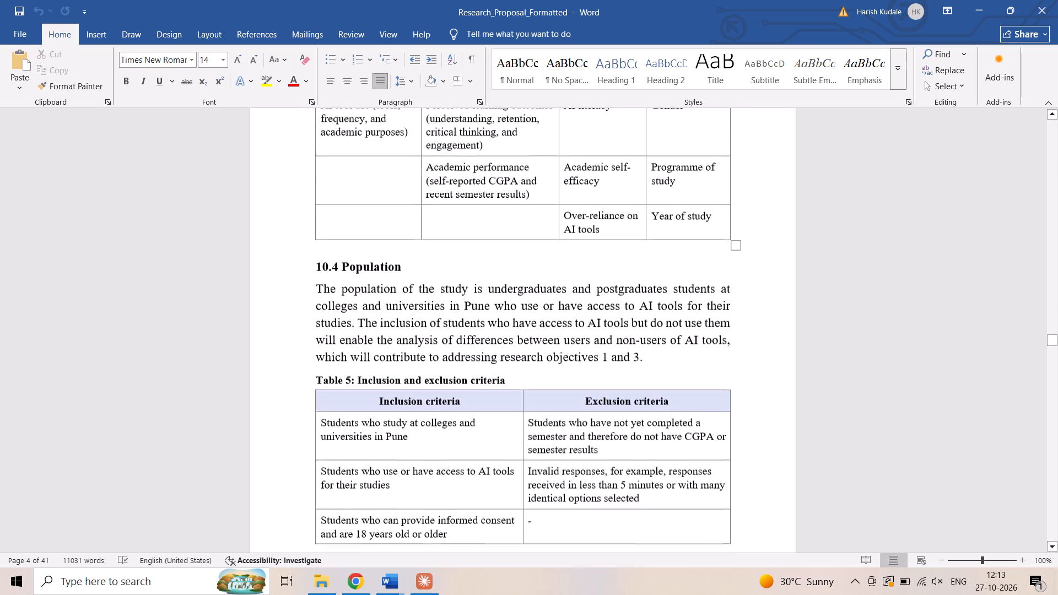
{"action": "scroll", "coordinate": [326, 307], "scroll_direction": "down", "scroll_amount": 11}
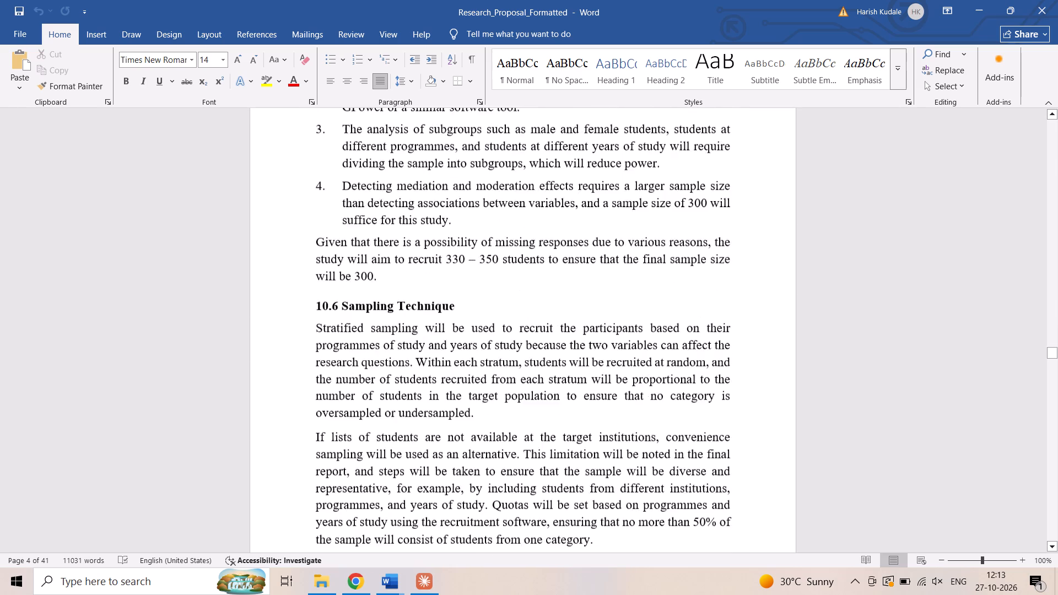
{"action": "scroll", "coordinate": [326, 307], "scroll_direction": "down", "scroll_amount": 20}
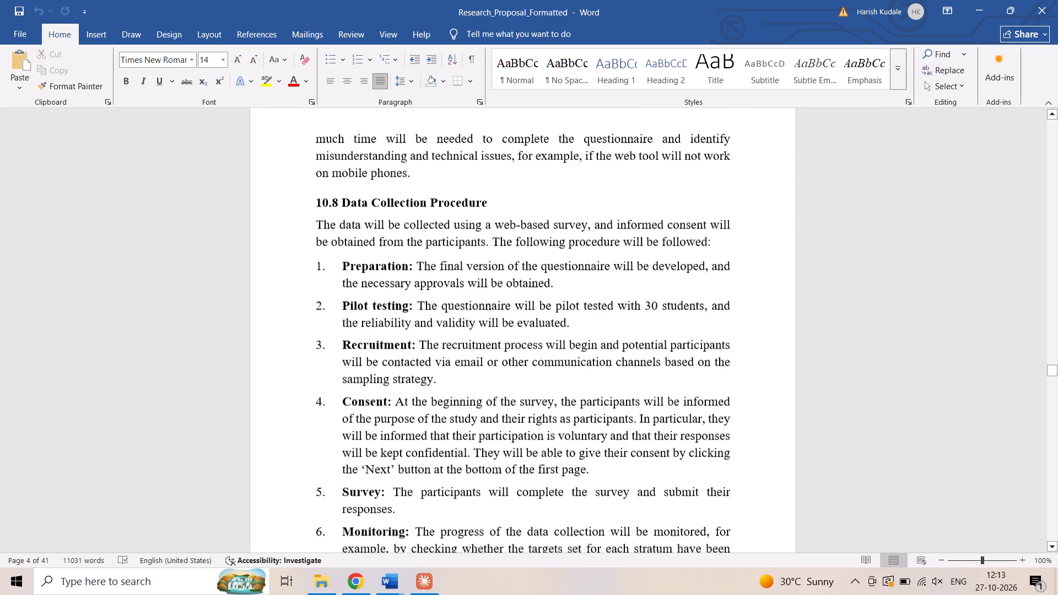
{"action": "scroll", "coordinate": [326, 307], "scroll_direction": "down", "scroll_amount": 18}
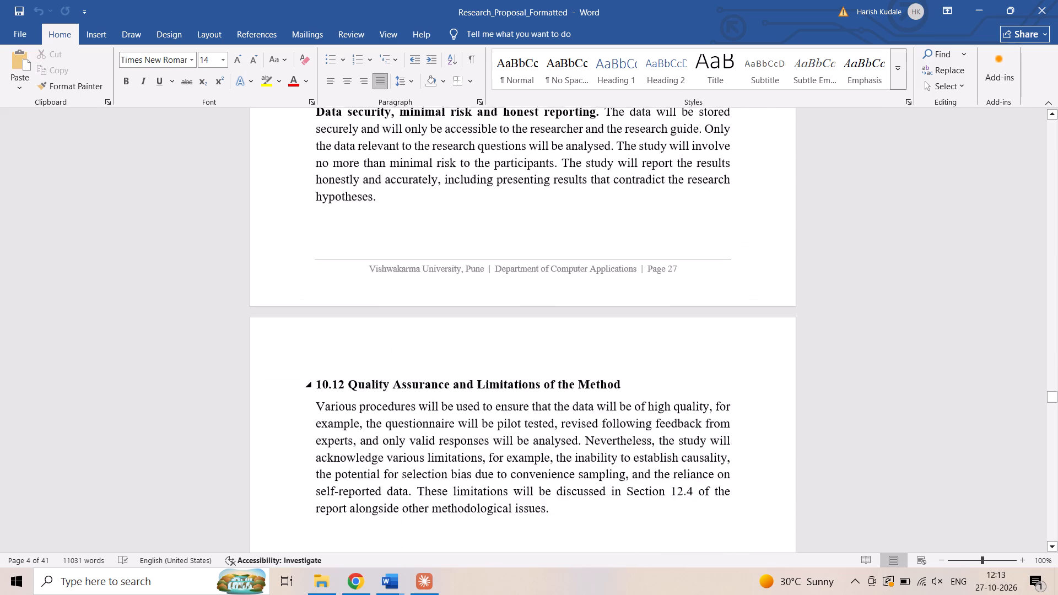
Check the software section, work plan, milestones, references and final page, and look back over the sections up to Table 6.
{"action": "scroll", "coordinate": [326, 307], "scroll_direction": "down", "scroll_amount": 17}
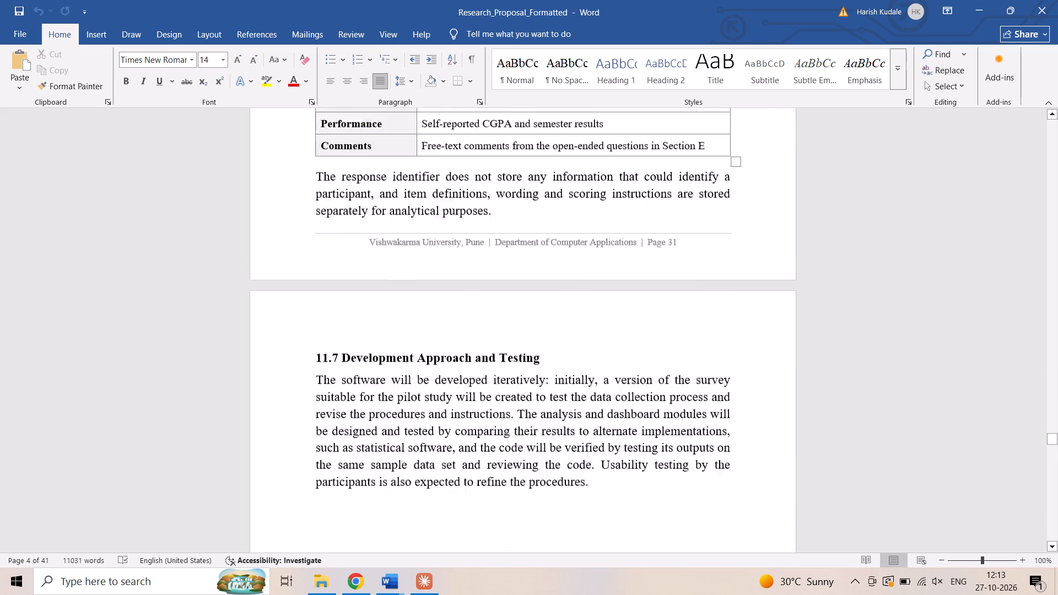
{"action": "scroll", "coordinate": [326, 307], "scroll_direction": "down", "scroll_amount": 17}
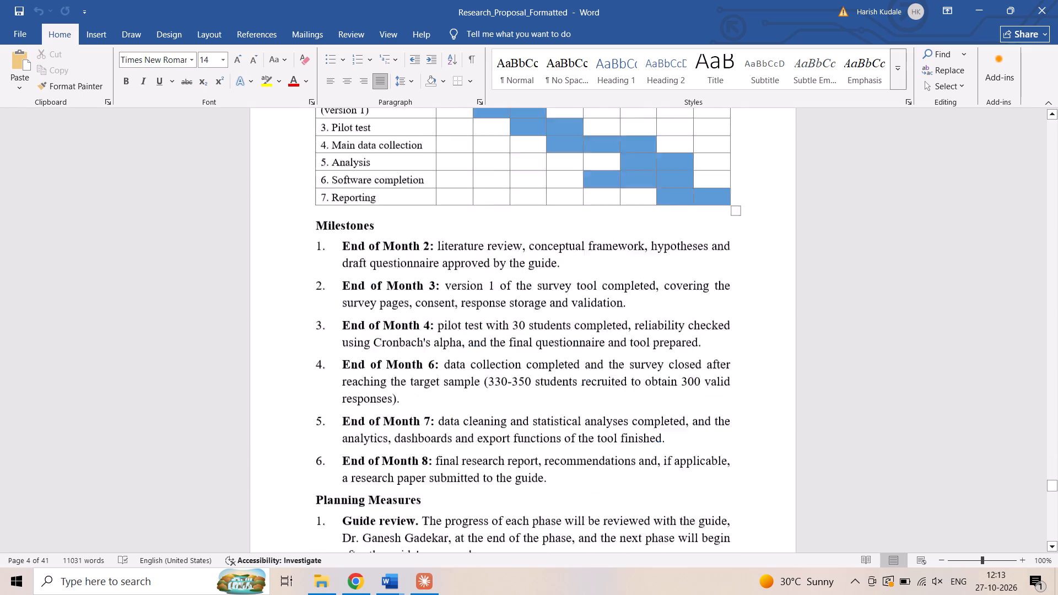
{"action": "scroll", "coordinate": [326, 307], "scroll_direction": "down", "scroll_amount": 16}
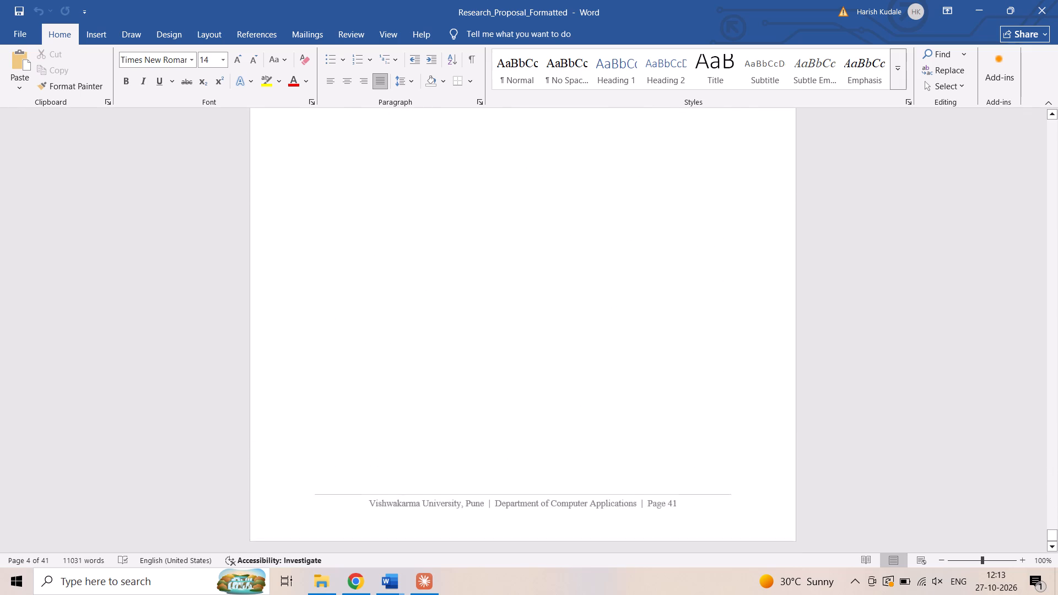
{"action": "scroll", "coordinate": [326, 307], "scroll_direction": "up", "scroll_amount": 11}
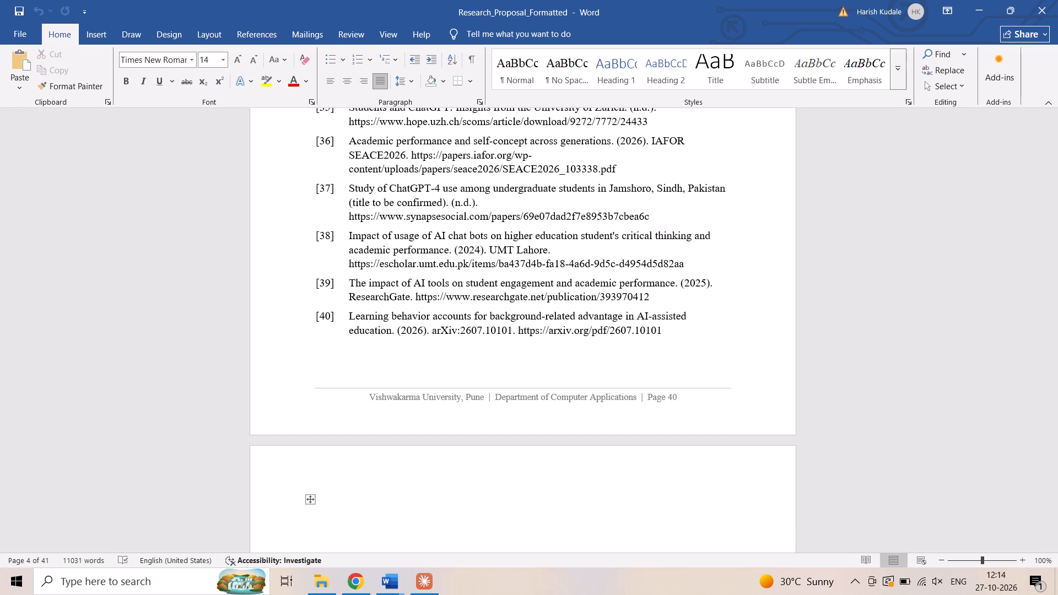
{"action": "scroll", "coordinate": [326, 307], "scroll_direction": "up", "scroll_amount": 19}
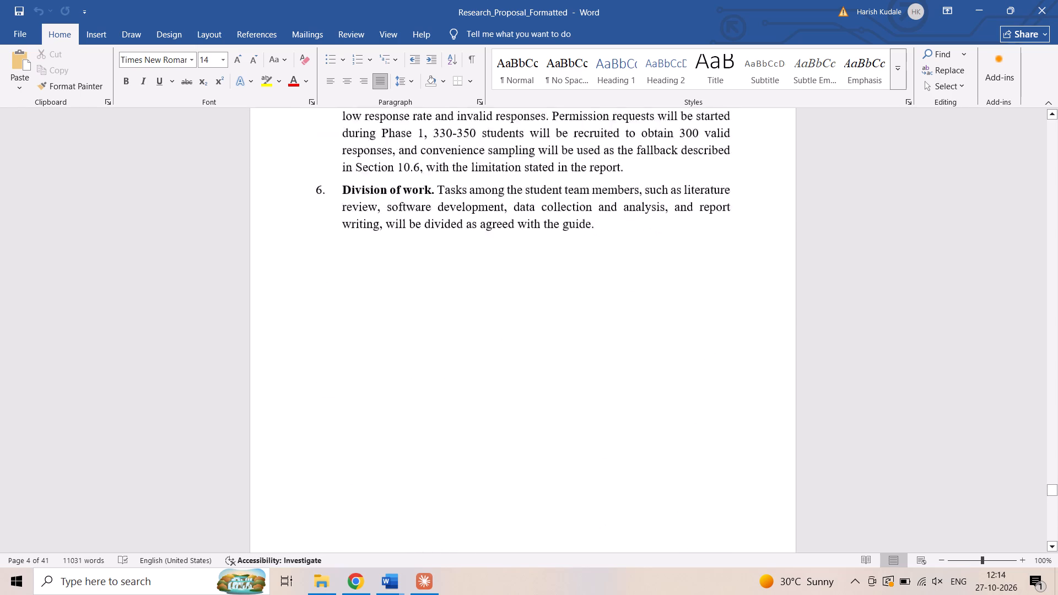
{"action": "scroll", "coordinate": [301, 373], "scroll_direction": "up", "scroll_amount": 20}
{"action": "scroll", "coordinate": [301, 373], "scroll_direction": "up", "scroll_amount": 20}
{"action": "scroll", "coordinate": [301, 373], "scroll_direction": "up", "scroll_amount": 2}
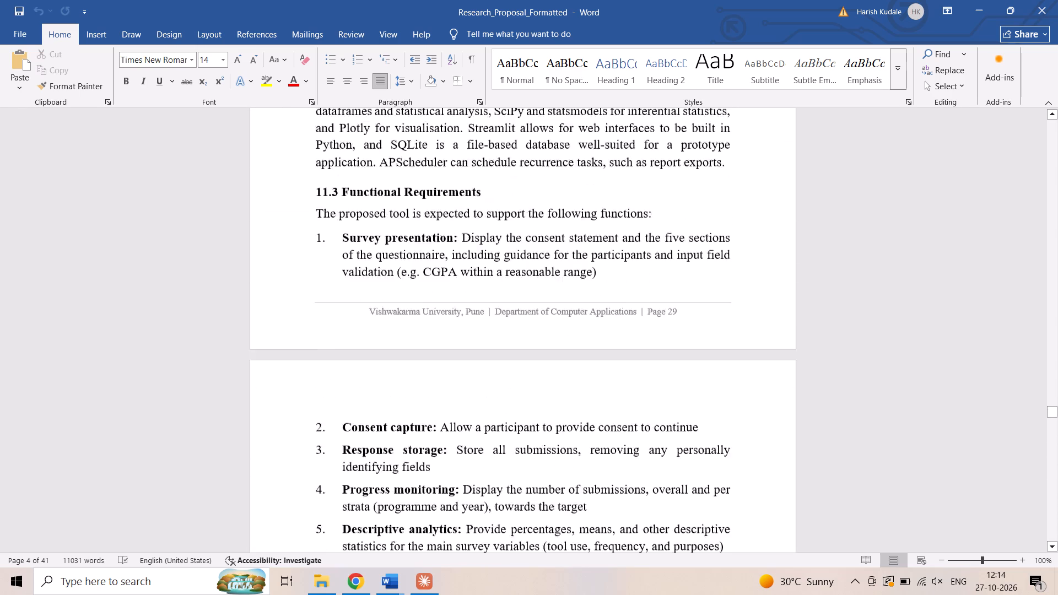
{"action": "scroll", "coordinate": [301, 373], "scroll_direction": "up", "scroll_amount": 15}
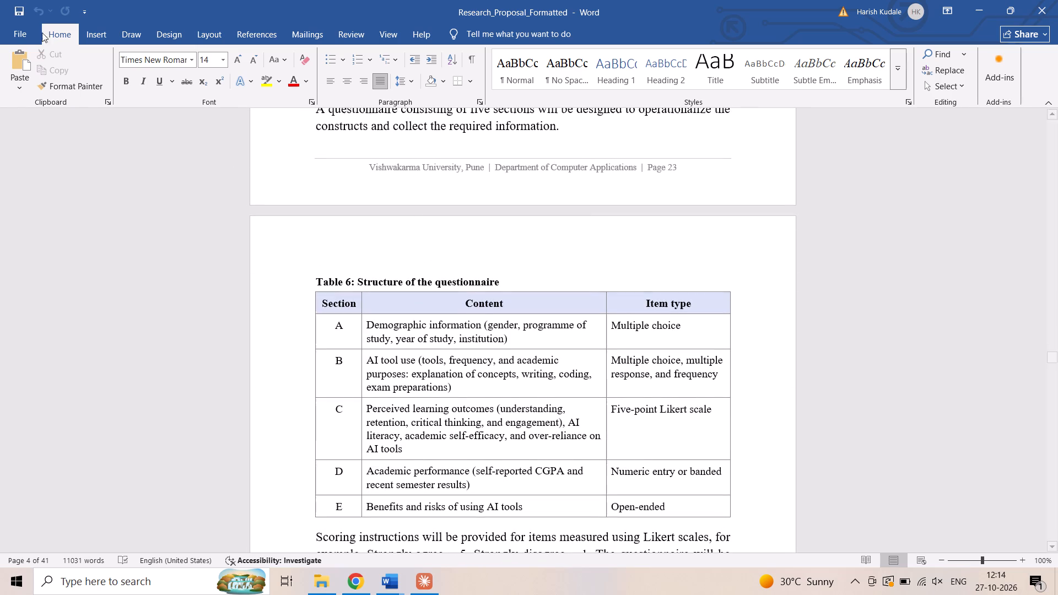
Paste the clipboard contents at the text cursor in the Mixed evidence point of section 3.1, Selection of Topic.
{"action": "left_click", "coordinate": [7, 46]}
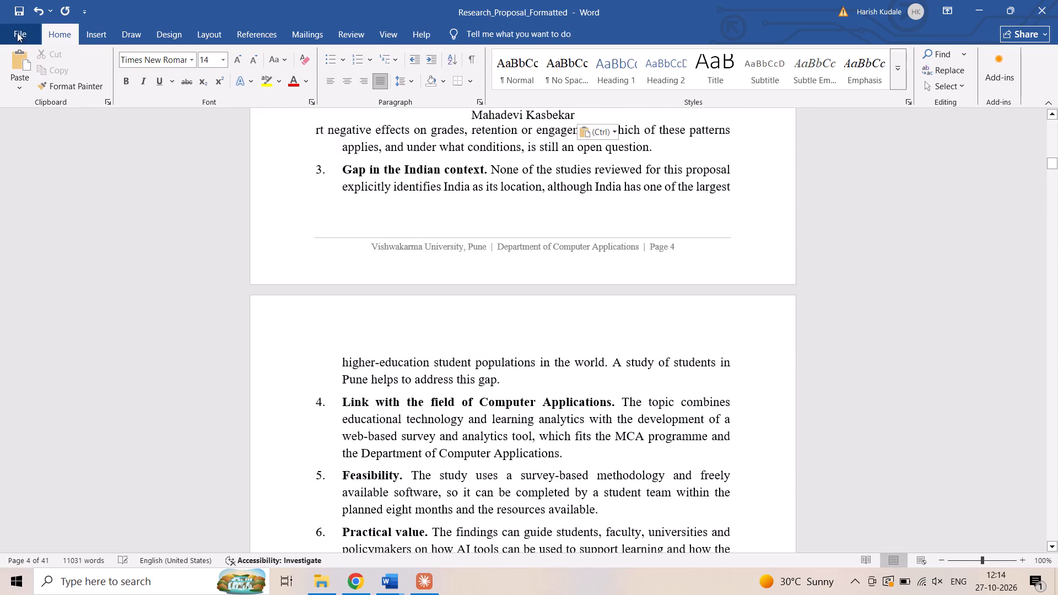
Save a copy of the document to the Desktop as a Word Document named Research_Proposal_Formatted.
{"action": "left_click", "coordinate": [21, 29]}
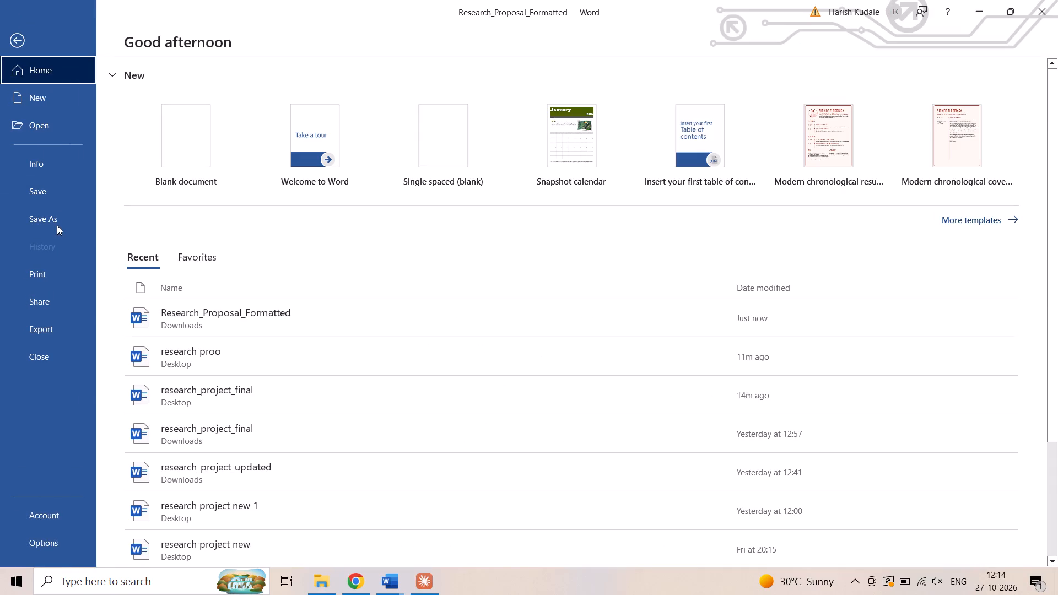
{"action": "left_click", "coordinate": [57, 225]}
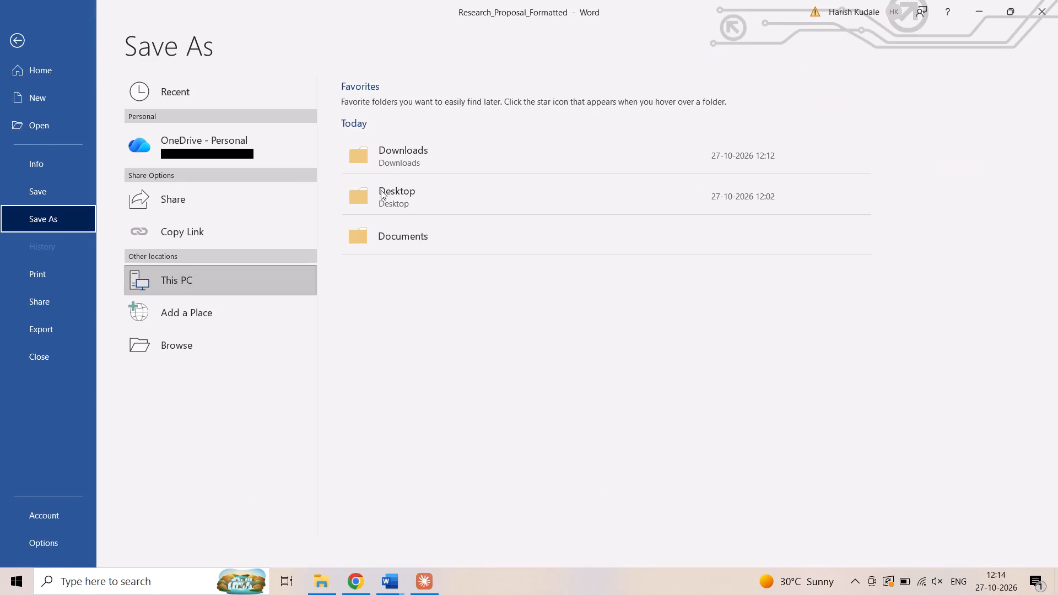
{"action": "left_click", "coordinate": [397, 193]}
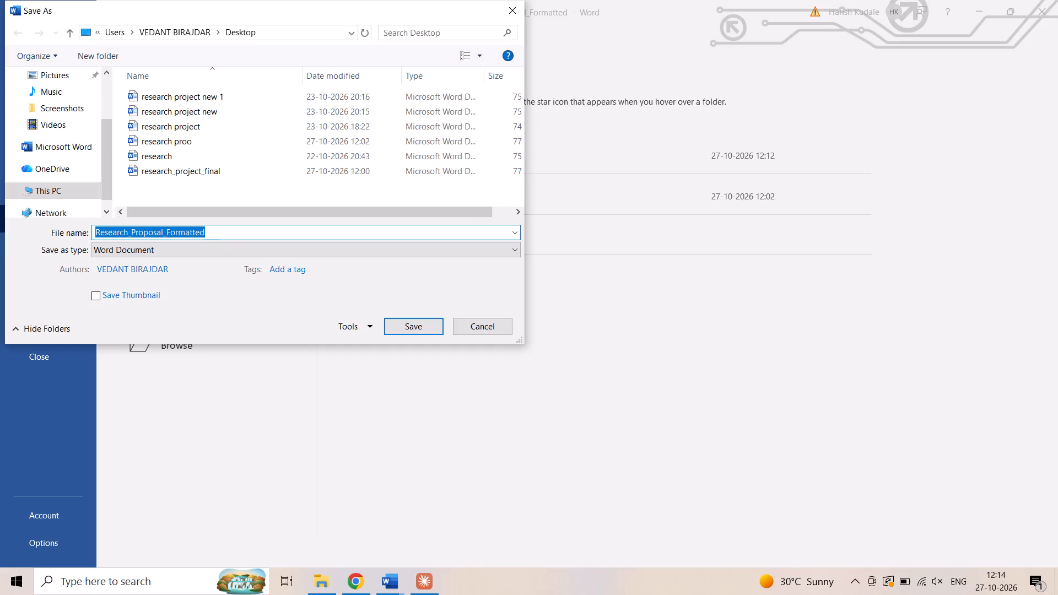
{"action": "left_click", "coordinate": [398, 322]}
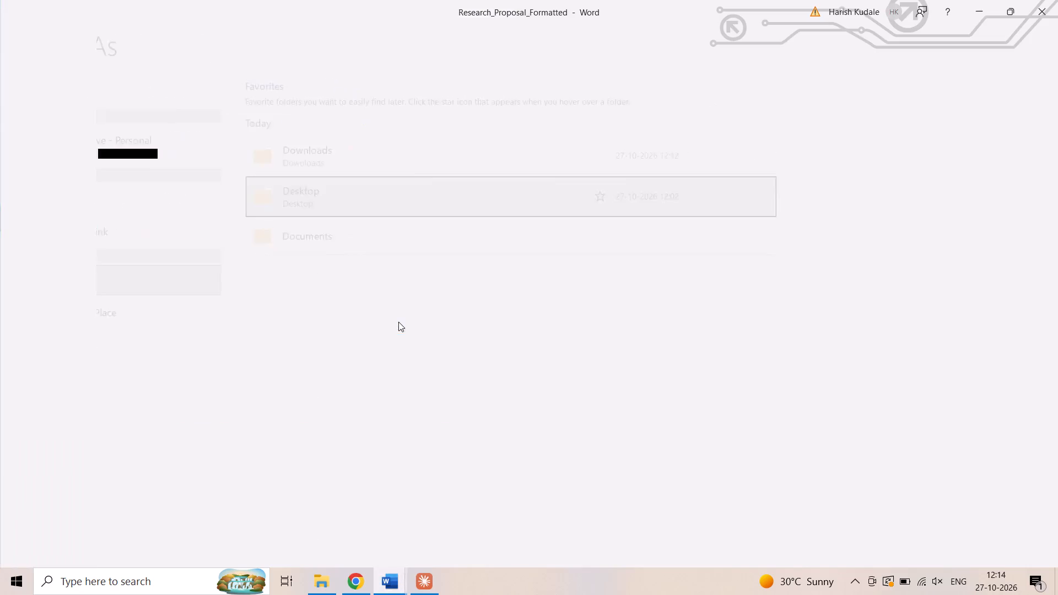
Delete the pasted lines of student names from the Mixed evidence point in section 3.1, Selection of Topic.
{"action": "scroll", "coordinate": [398, 322], "scroll_direction": "up", "scroll_amount": 20}
{"action": "scroll", "coordinate": [398, 322], "scroll_direction": "up", "scroll_amount": 12}
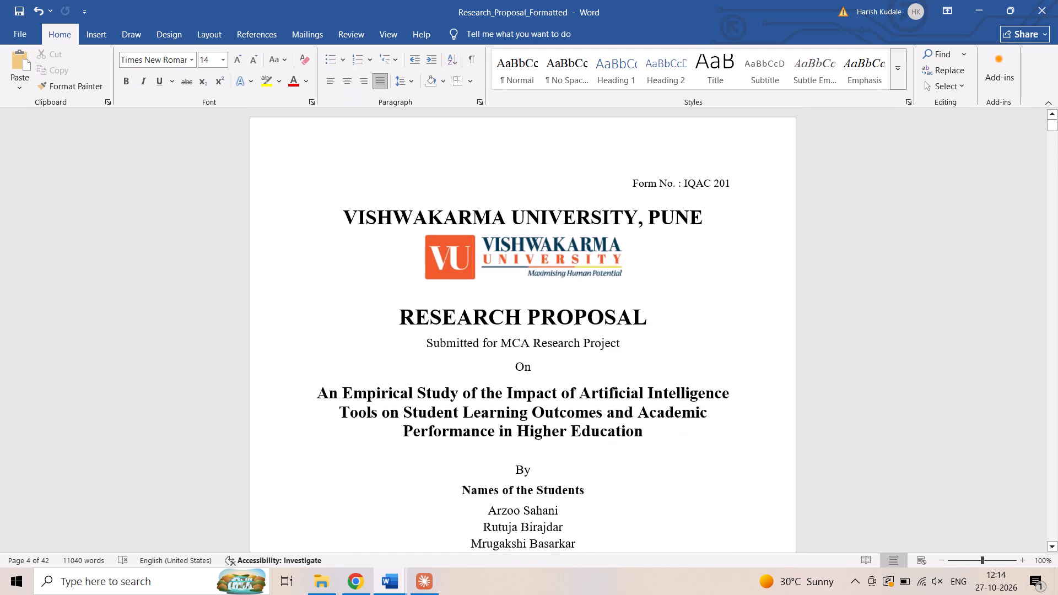
{"action": "scroll", "coordinate": [442, 413], "scroll_direction": "down", "scroll_amount": 2}
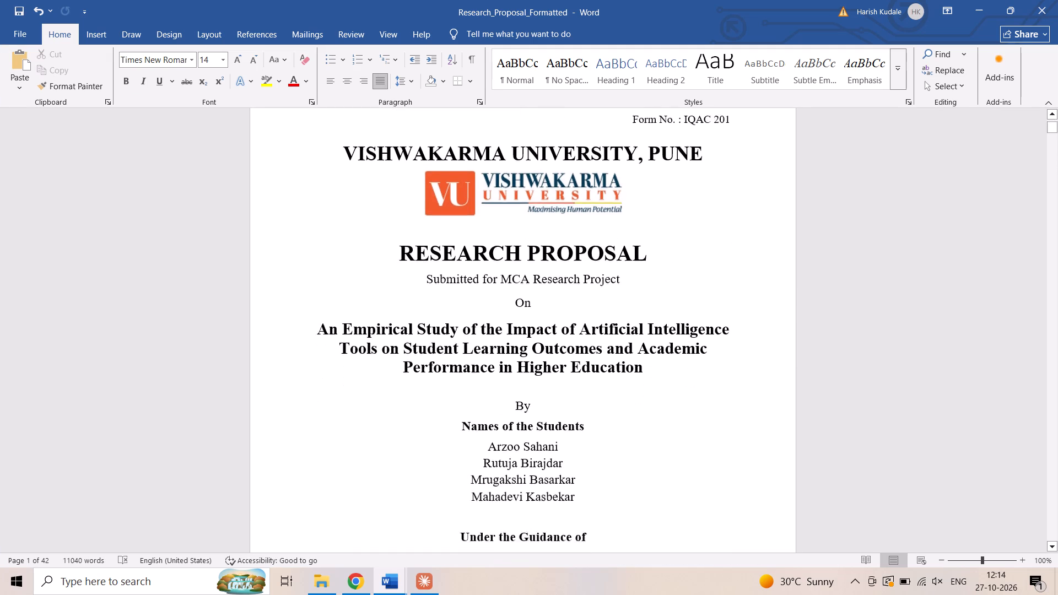
{"action": "scroll", "coordinate": [442, 413], "scroll_direction": "down", "scroll_amount": 12}
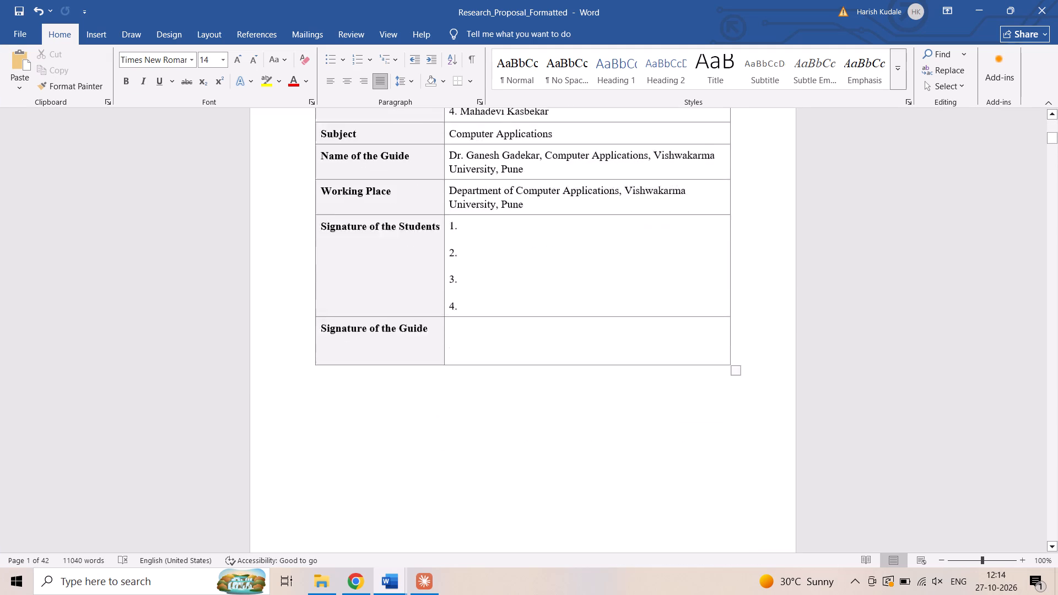
{"action": "scroll", "coordinate": [442, 413], "scroll_direction": "down", "scroll_amount": 7}
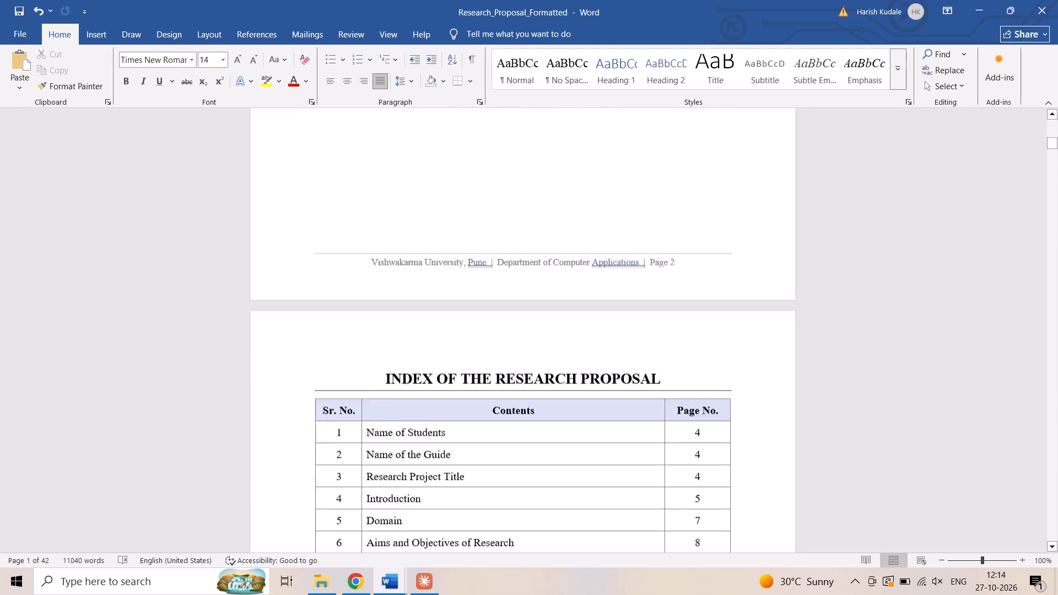
{"action": "scroll", "coordinate": [442, 396], "scroll_direction": "down", "scroll_amount": 16}
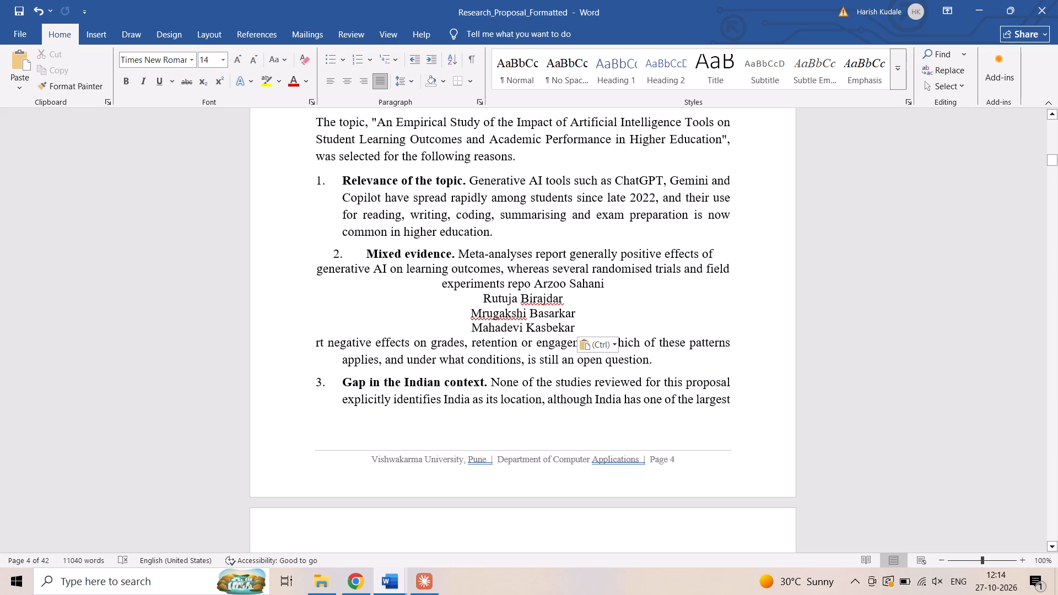
{"action": "triple_click", "coordinate": [541, 284]}
{"action": "left_click_drag", "start_coordinate": [541, 284], "coordinate": [543, 323]}
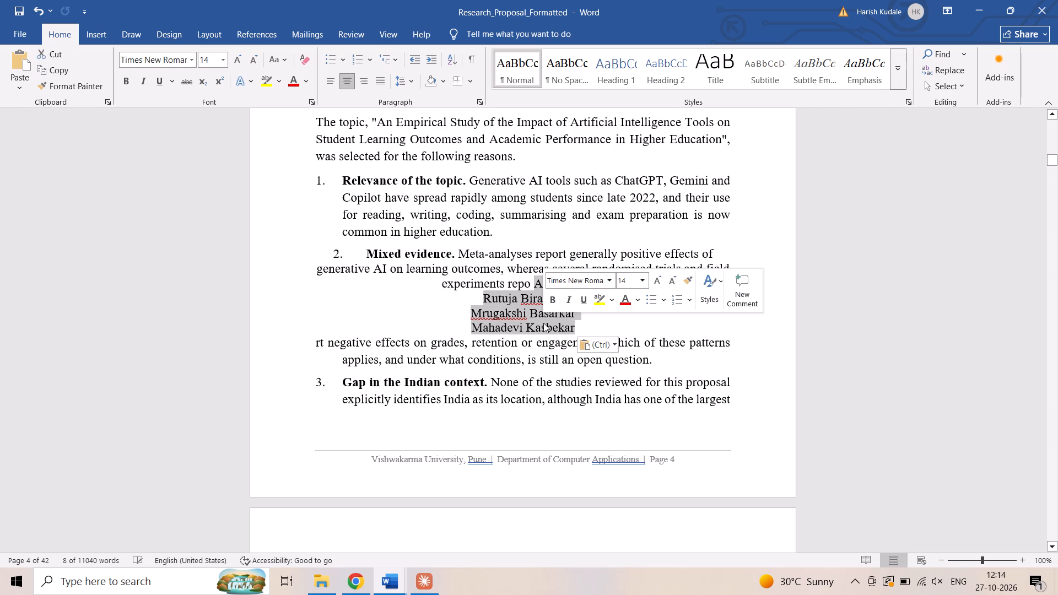
{"action": "key", "text": "BackSpace"}
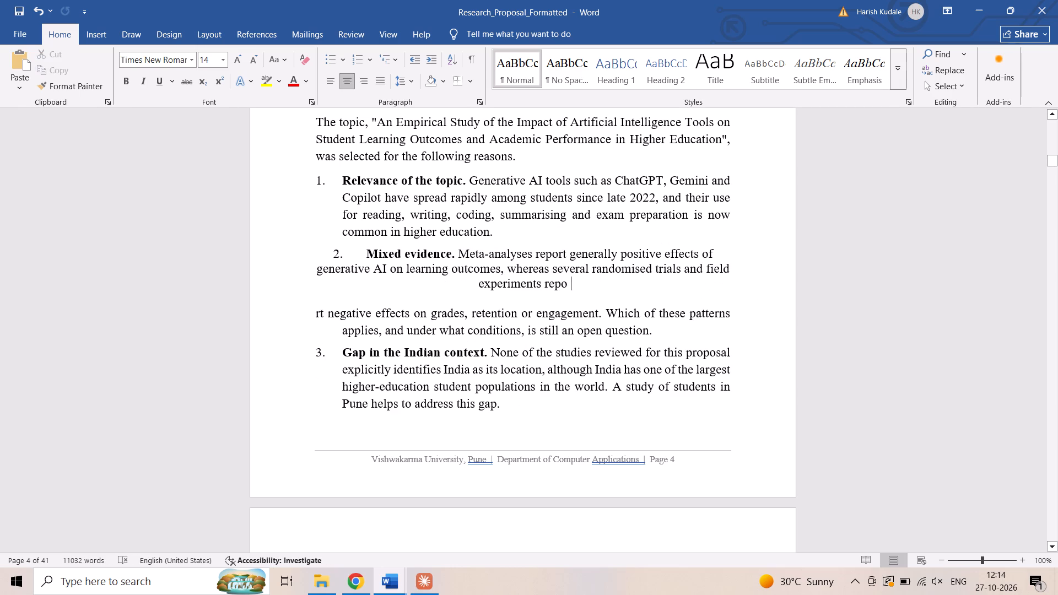
Remove the leftover line breaks and stray space in the Mixed evidence point to rejoin the split word "report".
{"action": "left_click", "coordinate": [316, 310]}
{"action": "key", "text": "BackSpace"}
{"action": "key", "text": "BackSpace"}
{"action": "key", "text": "BackSpace"}
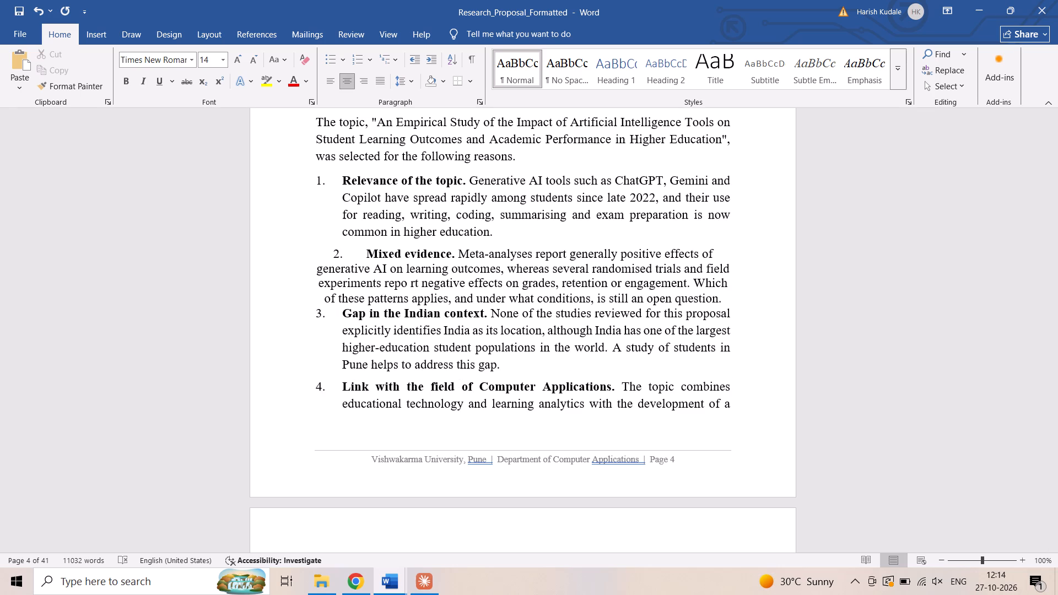
{"action": "key", "text": "BackSpace"}
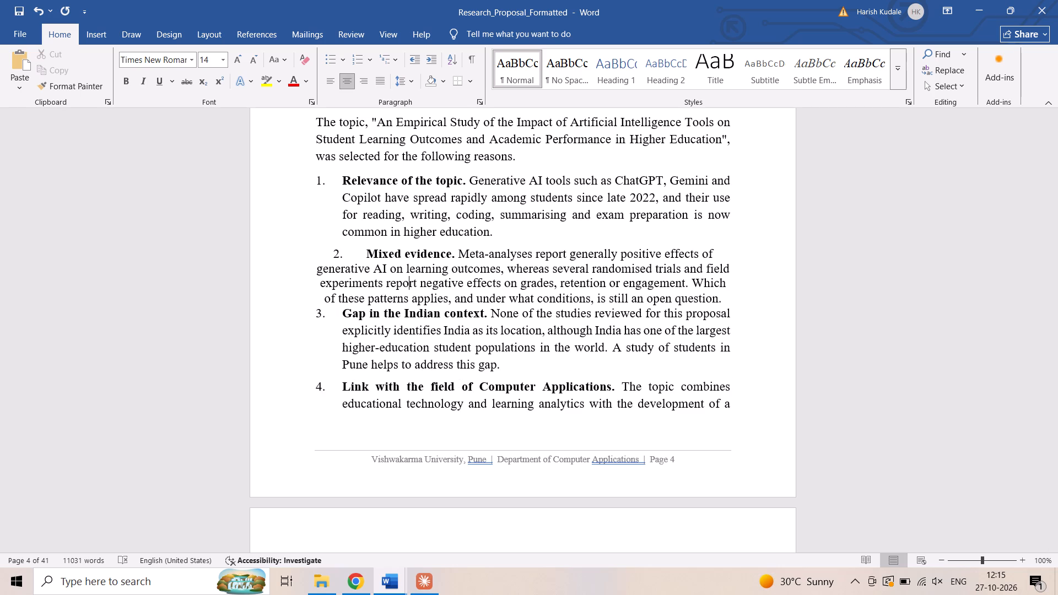
Insert four spaces before "generative AI on learning outcomes" in the Mixed evidence point.
{"action": "left_click", "coordinate": [317, 272]}
{"action": "key", "text": "space"}
{"action": "key", "text": "space"}
{"action": "key", "text": "space"}
{"action": "key", "text": "space"}
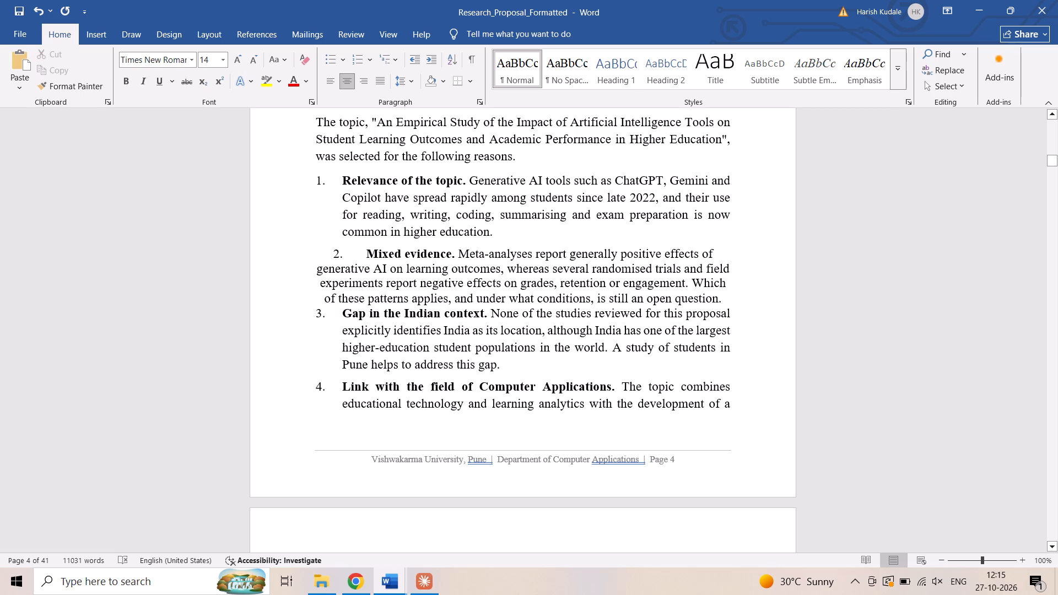
Review the layout from section 3.1 through the introduction, domain and hypotheses pages, and look back over the cover page.
{"action": "scroll", "coordinate": [402, 343], "scroll_direction": "down", "scroll_amount": 7}
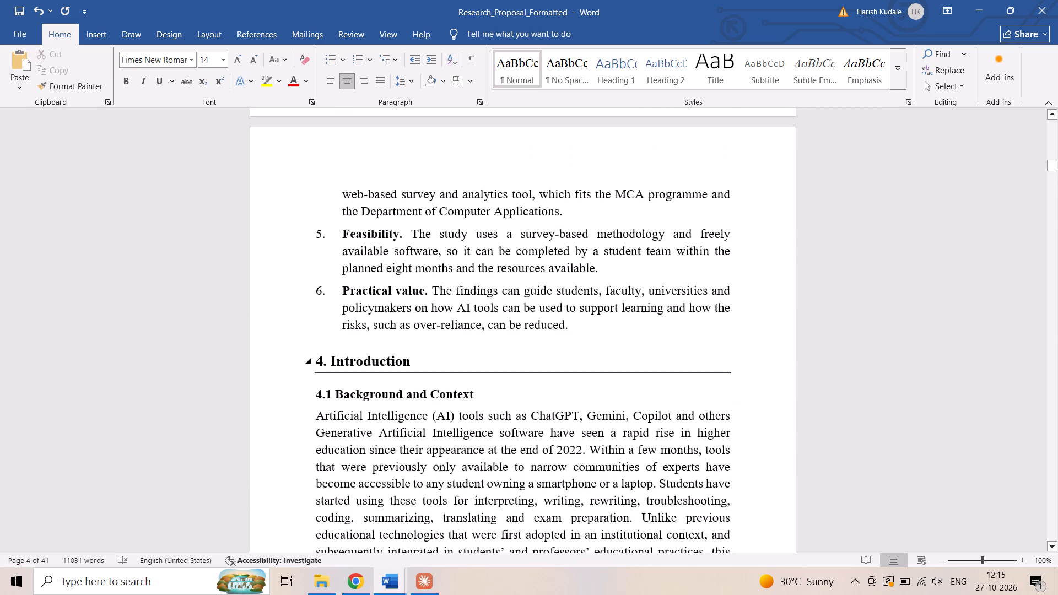
{"action": "scroll", "coordinate": [402, 343], "scroll_direction": "down", "scroll_amount": 2}
{"action": "scroll", "coordinate": [402, 343], "scroll_direction": "up", "scroll_amount": 9}
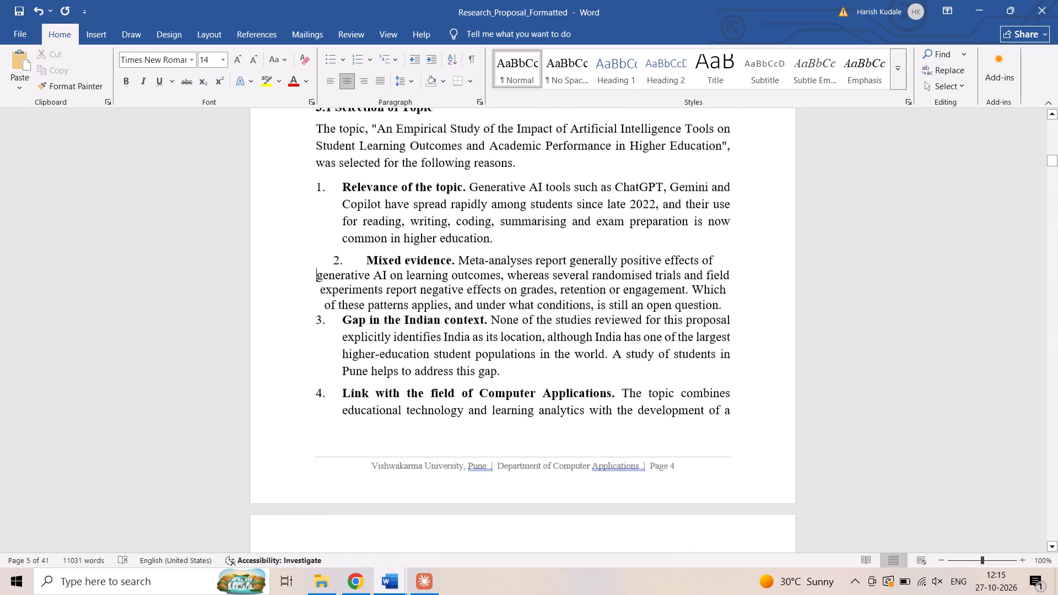
{"action": "scroll", "coordinate": [402, 343], "scroll_direction": "down", "scroll_amount": 20}
{"action": "scroll", "coordinate": [402, 343], "scroll_direction": "down", "scroll_amount": 13}
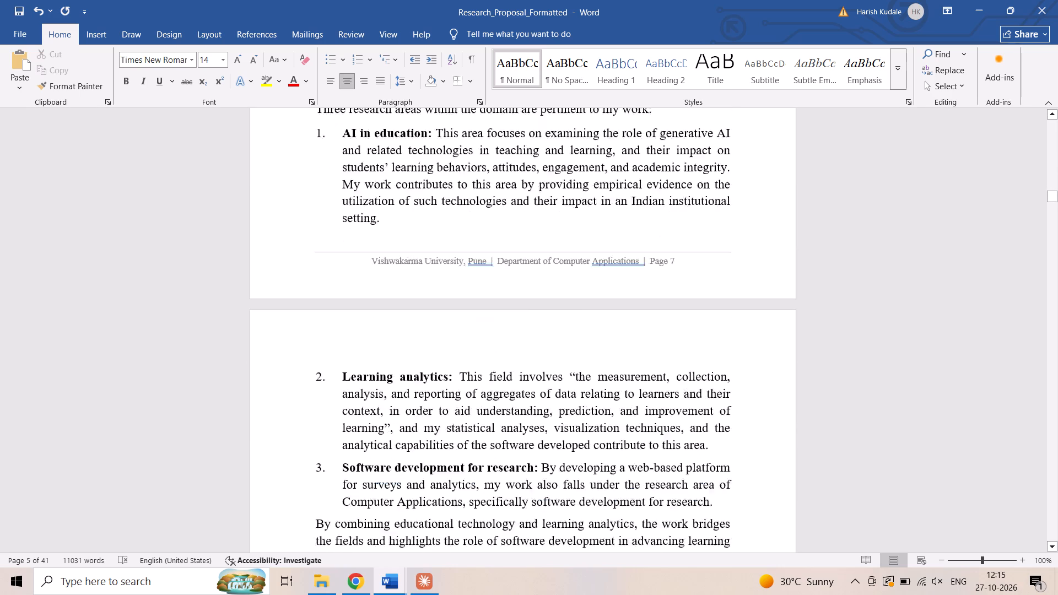
{"action": "scroll", "coordinate": [402, 343], "scroll_direction": "down", "scroll_amount": 18}
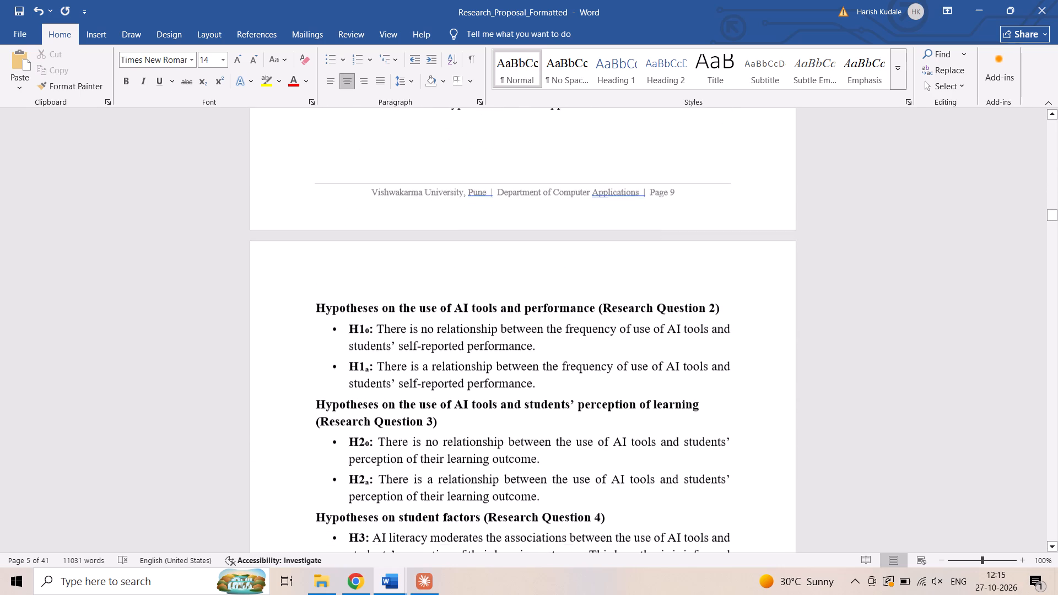
{"action": "scroll", "coordinate": [402, 343], "scroll_direction": "up", "scroll_amount": 20}
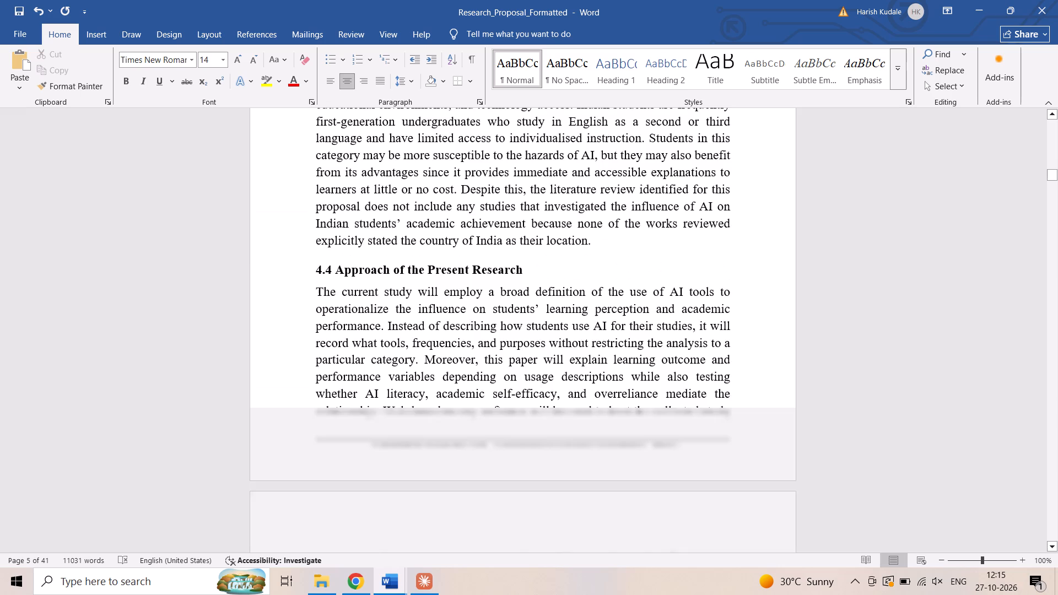
{"action": "scroll", "coordinate": [402, 343], "scroll_direction": "up", "scroll_amount": 18}
{"action": "scroll", "coordinate": [402, 343], "scroll_direction": "up", "scroll_amount": 11}
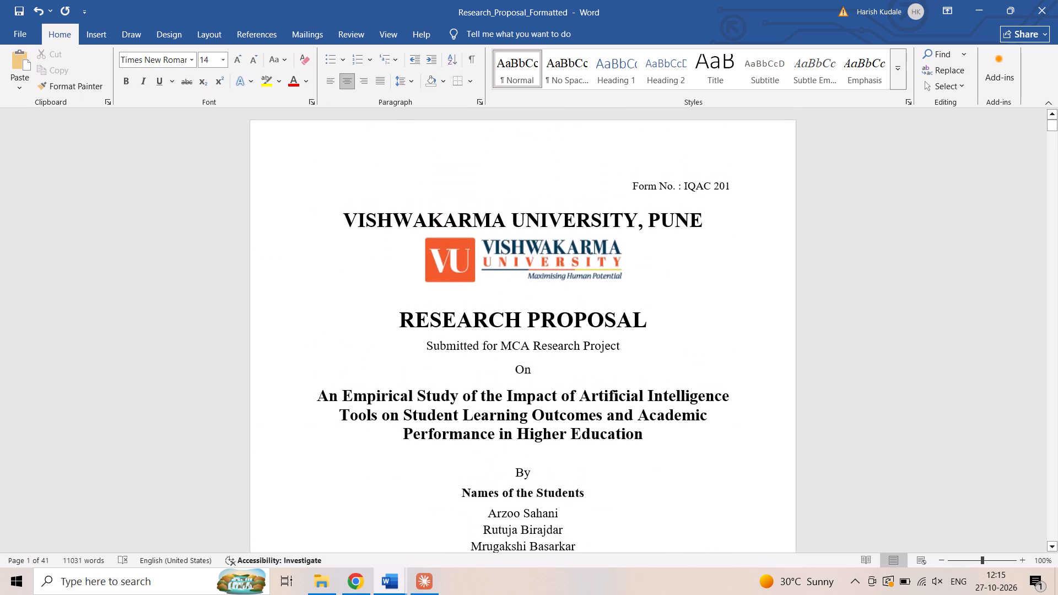
{"action": "scroll", "coordinate": [402, 343], "scroll_direction": "down", "scroll_amount": 7}
{"action": "scroll", "coordinate": [402, 343], "scroll_direction": "up", "scroll_amount": 2}
{"action": "scroll", "coordinate": [402, 343], "scroll_direction": "down", "scroll_amount": 1}
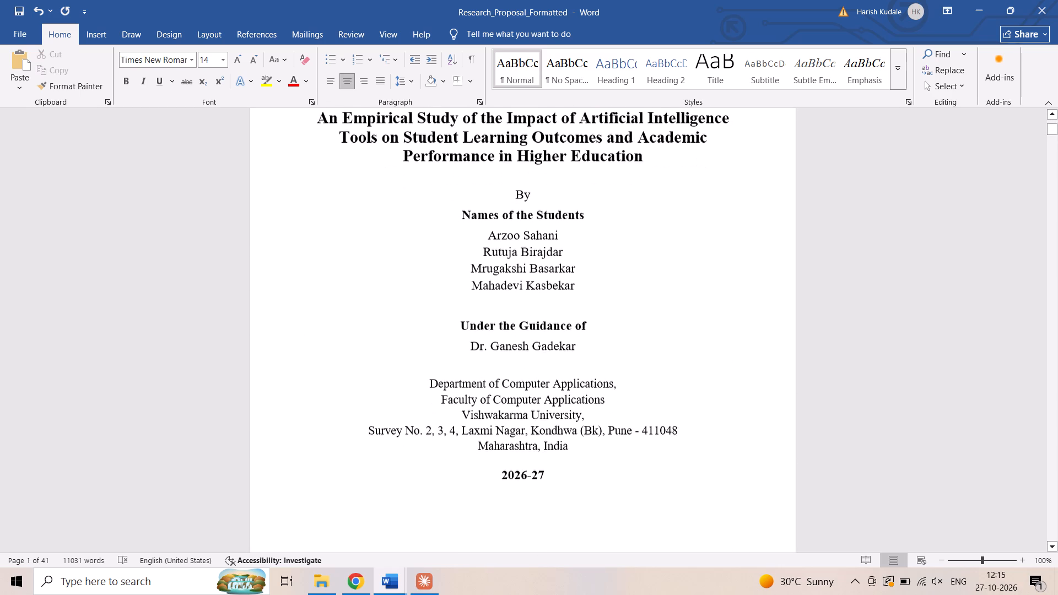
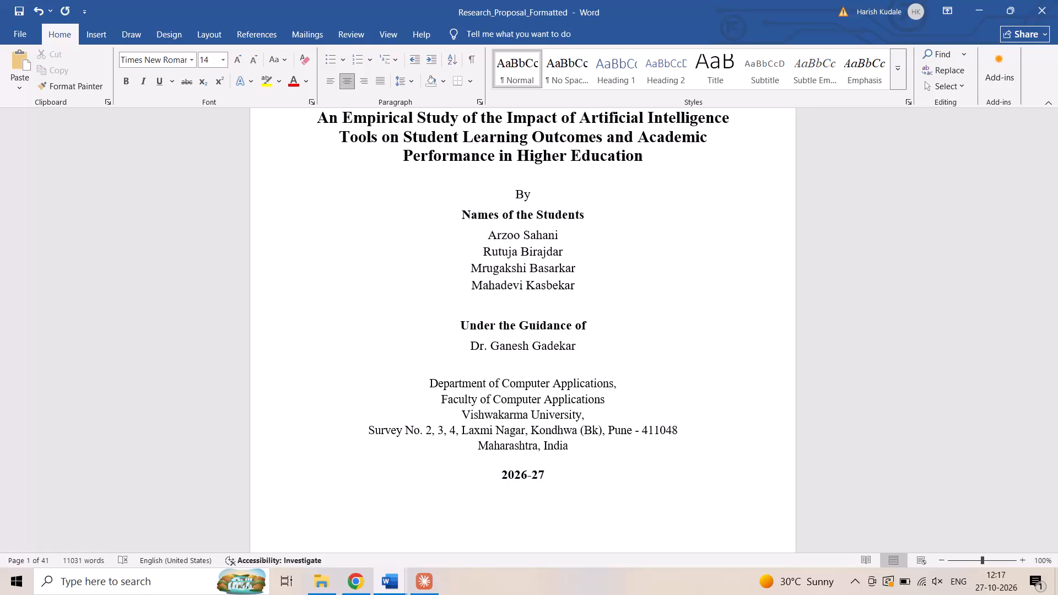
Review the layout of the Personal Information table and the Index of the Research Proposal page.
{"action": "scroll", "coordinate": [402, 343], "scroll_direction": "down", "scroll_amount": 6}
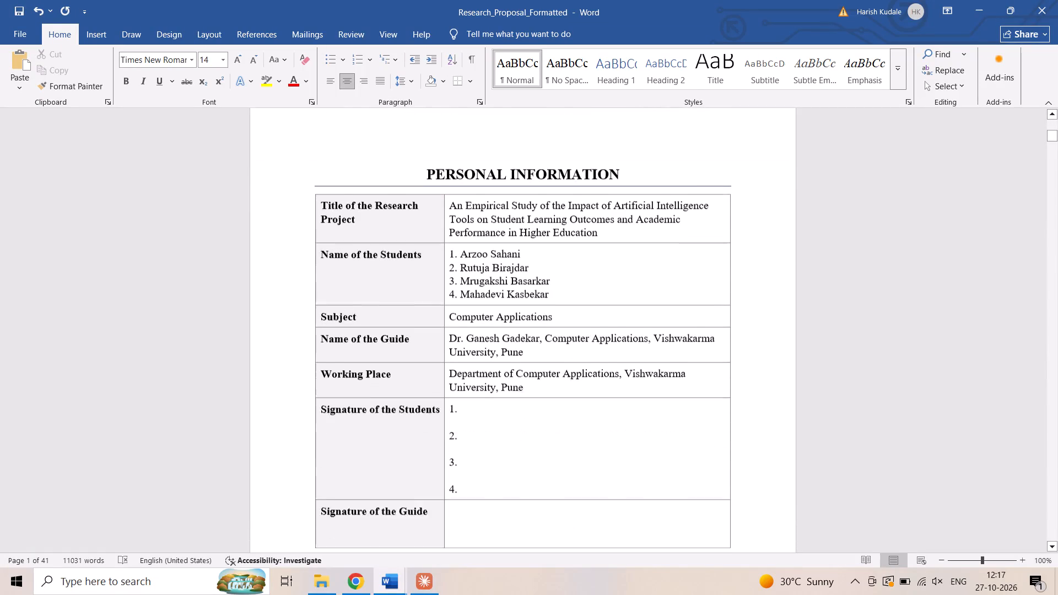
{"action": "scroll", "coordinate": [402, 343], "scroll_direction": "down", "scroll_amount": 3}
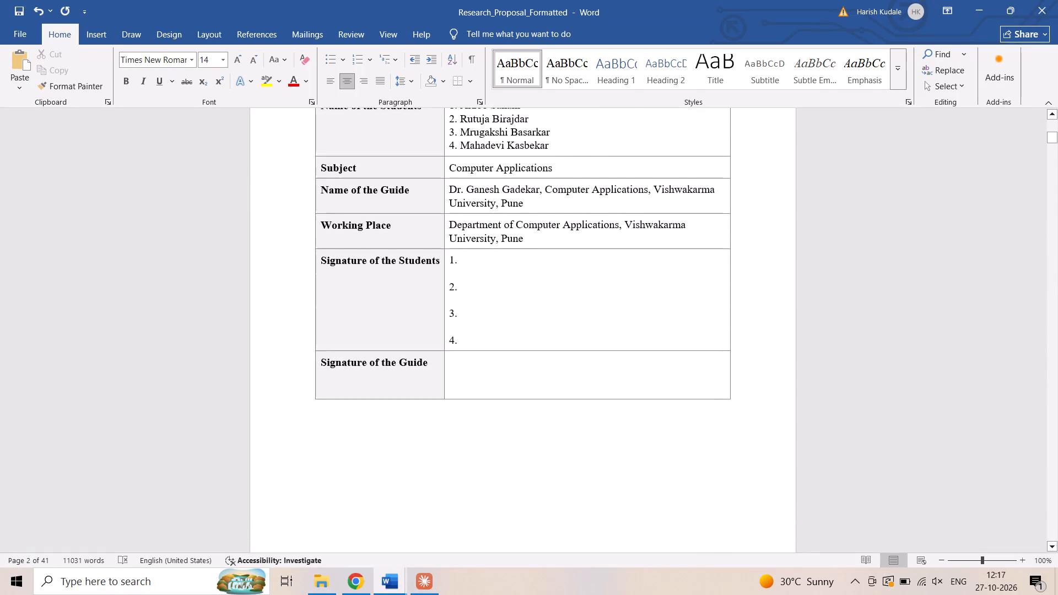
{"action": "scroll", "coordinate": [402, 343], "scroll_direction": "down", "scroll_amount": 10}
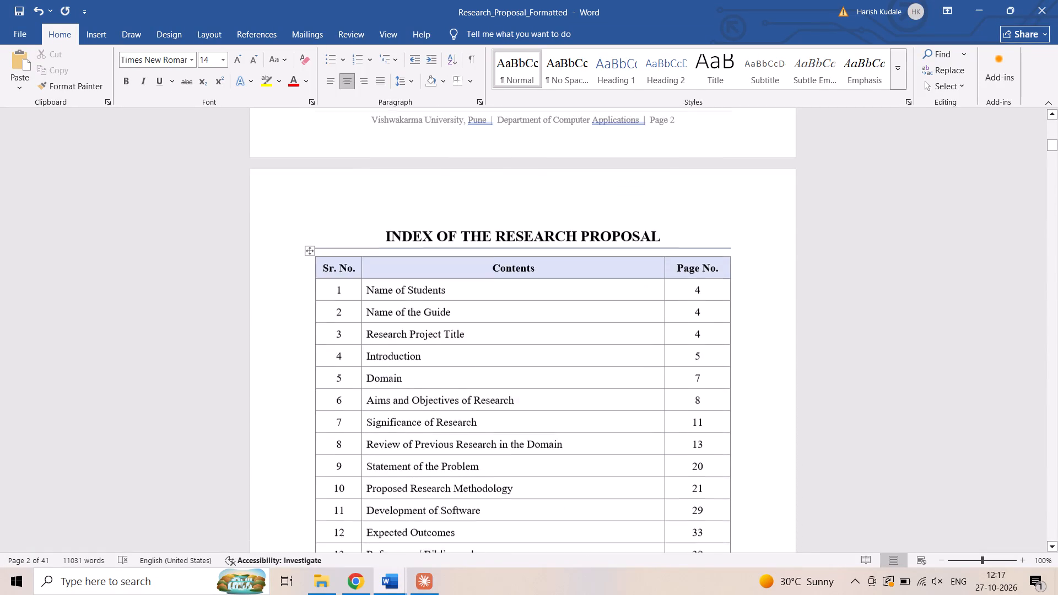
{"action": "scroll", "coordinate": [402, 343], "scroll_direction": "down", "scroll_amount": 1}
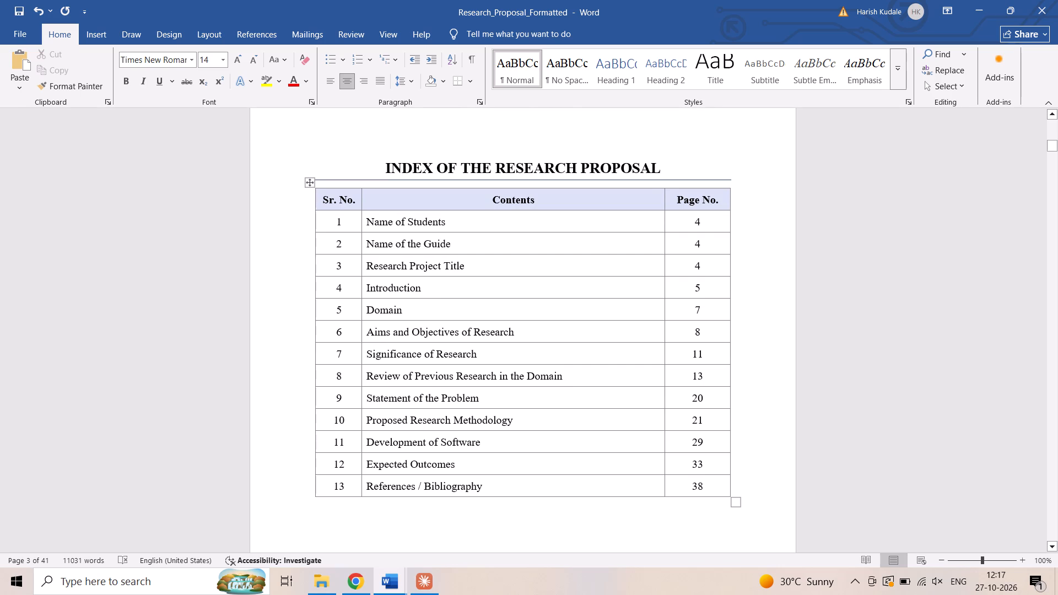
{"action": "scroll", "coordinate": [402, 343], "scroll_direction": "down", "scroll_amount": 3}
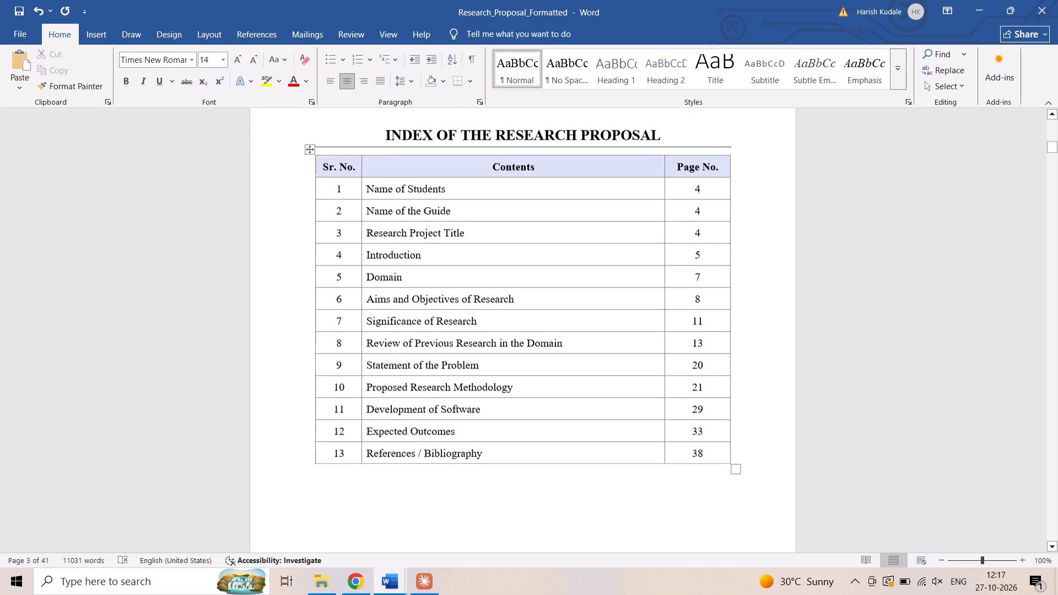
{"action": "scroll", "coordinate": [402, 343], "scroll_direction": "down", "scroll_amount": 4}
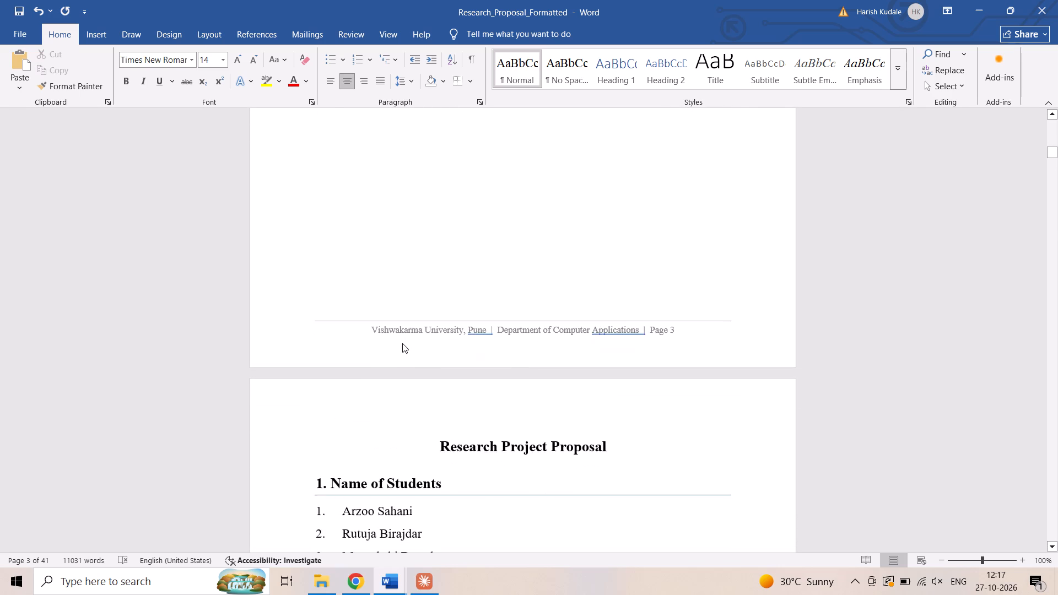
Check the student names, guide name, project title and section 3.1, Selection of Topic, including the Mixed evidence point's formatting.
{"action": "scroll", "coordinate": [402, 343], "scroll_direction": "down", "scroll_amount": 4}
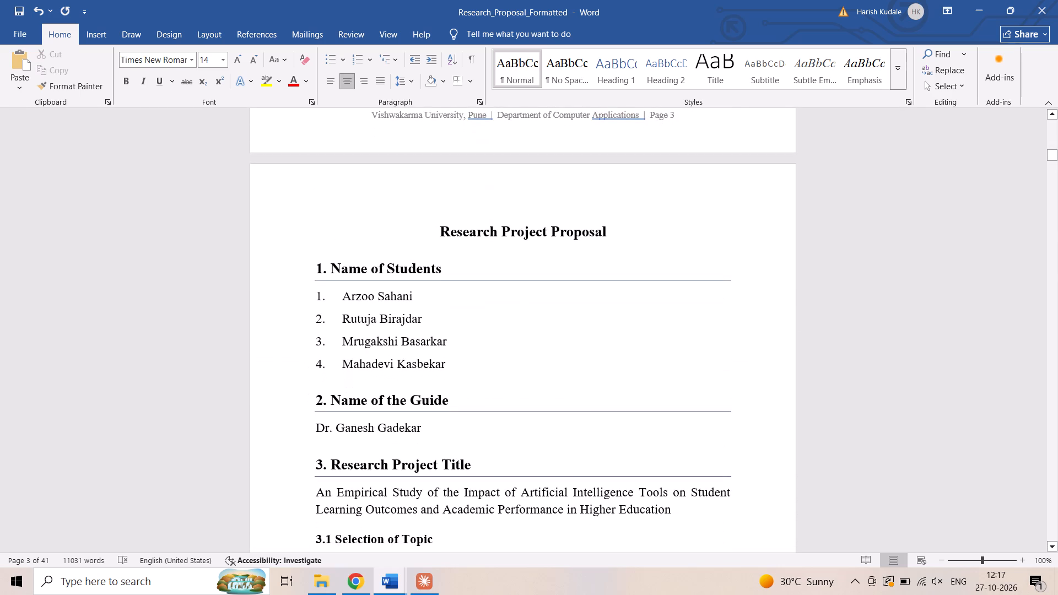
{"action": "scroll", "coordinate": [402, 343], "scroll_direction": "down", "scroll_amount": 4}
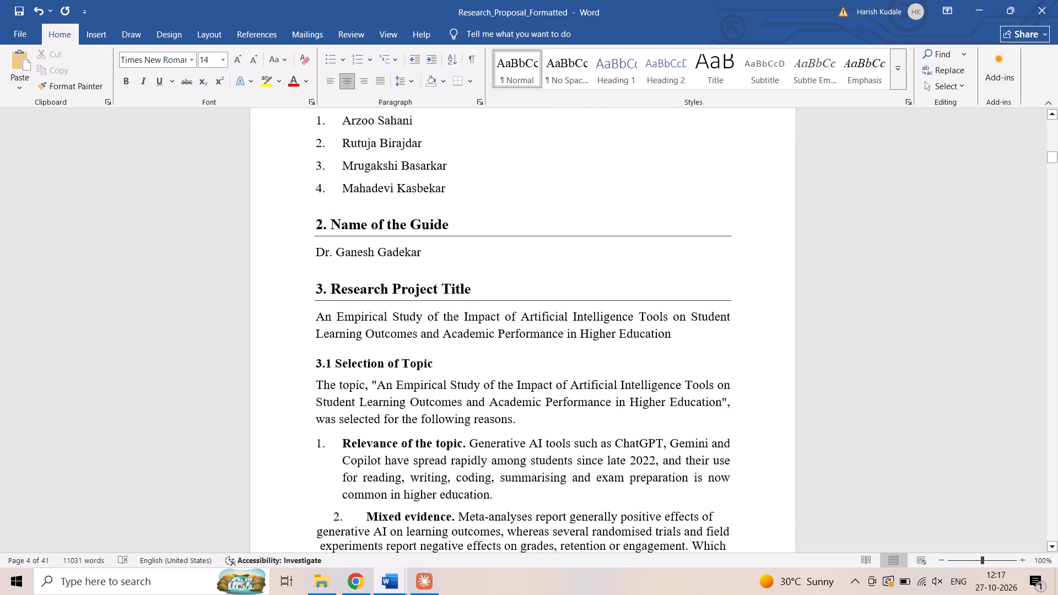
{"action": "scroll", "coordinate": [402, 343], "scroll_direction": "down", "scroll_amount": 2}
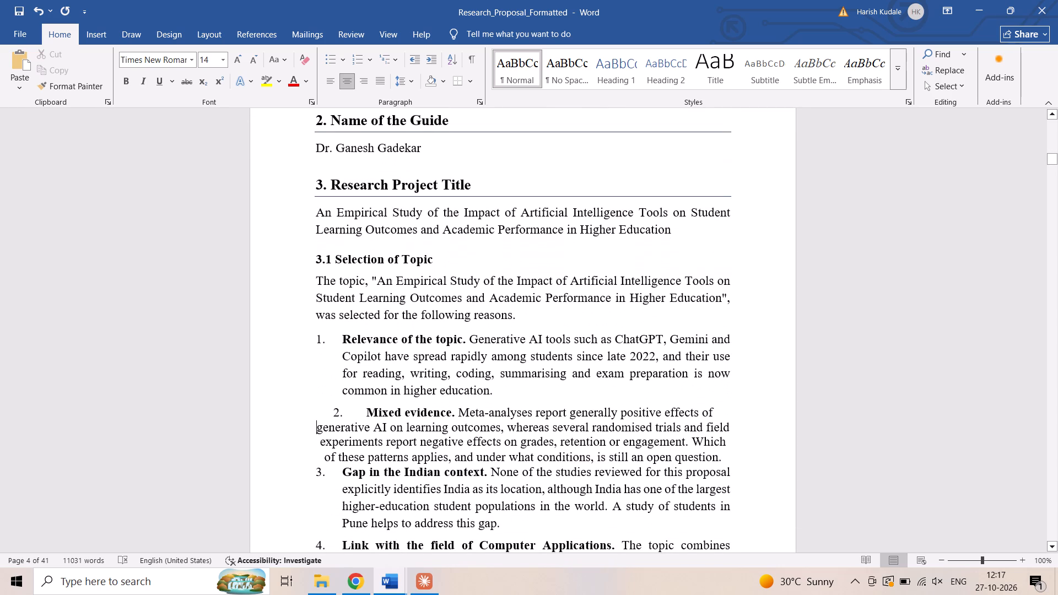
{"action": "scroll", "coordinate": [402, 343], "scroll_direction": "down", "scroll_amount": 7}
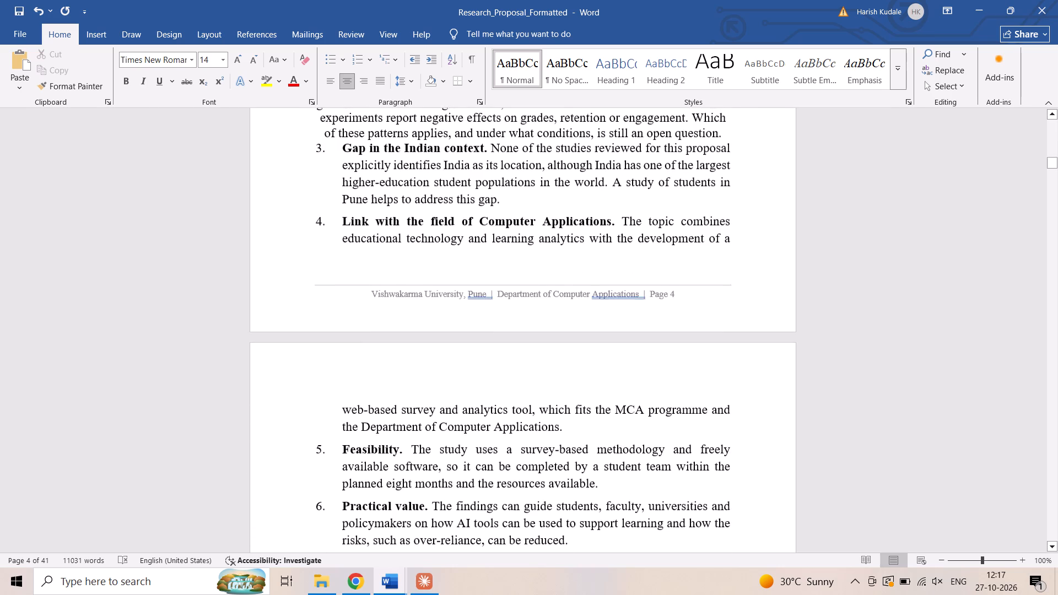
{"action": "scroll", "coordinate": [402, 343], "scroll_direction": "down", "scroll_amount": 5}
Review the text and layout of section 4, Introduction, and the research domain section.
{"action": "scroll", "coordinate": [402, 343], "scroll_direction": "down", "scroll_amount": 2}
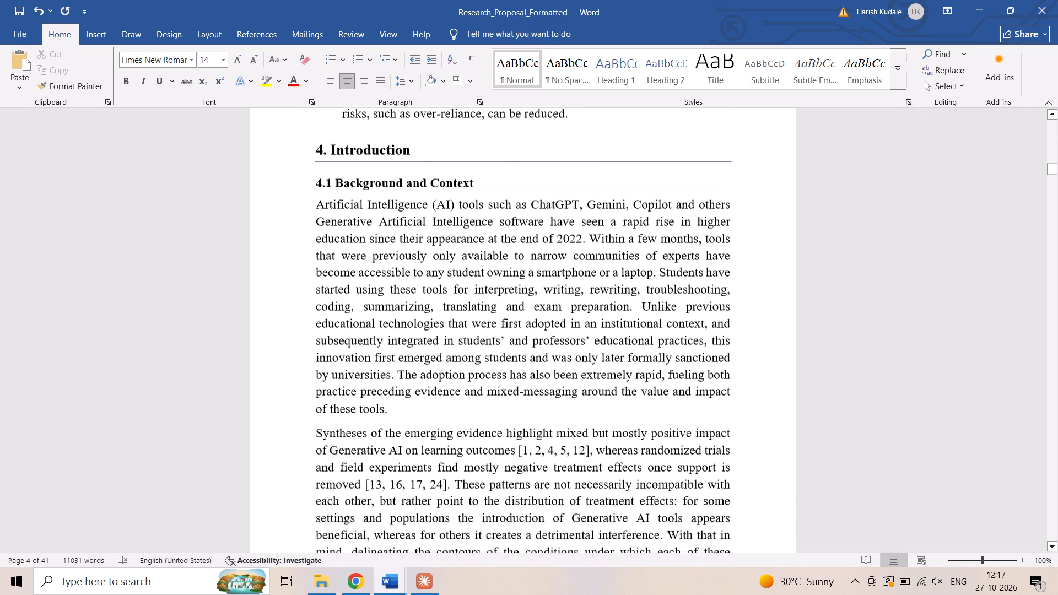
{"action": "scroll", "coordinate": [402, 343], "scroll_direction": "down", "scroll_amount": 4}
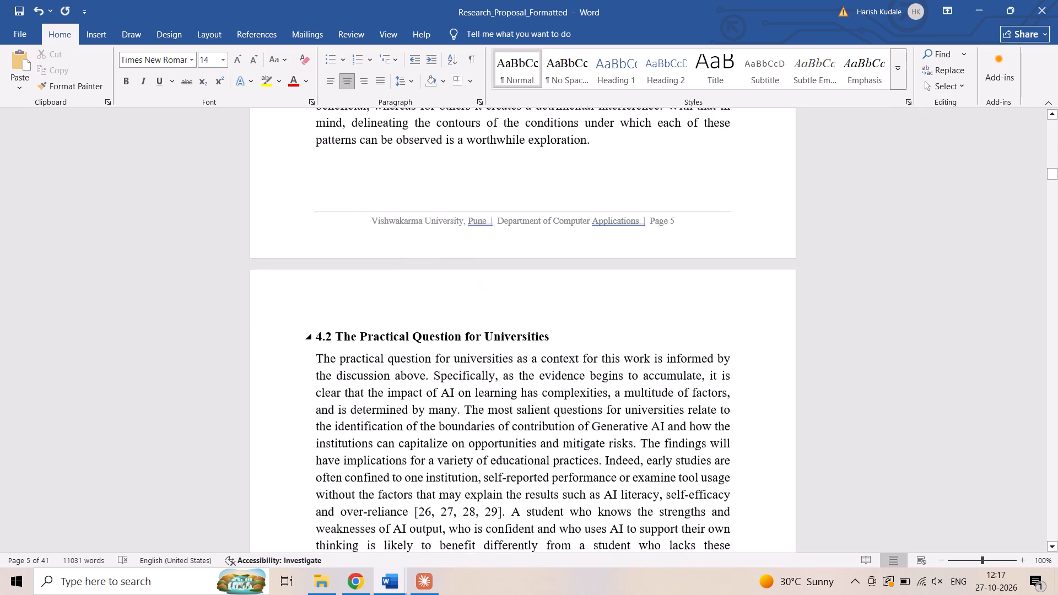
{"action": "scroll", "coordinate": [402, 343], "scroll_direction": "down", "scroll_amount": 8}
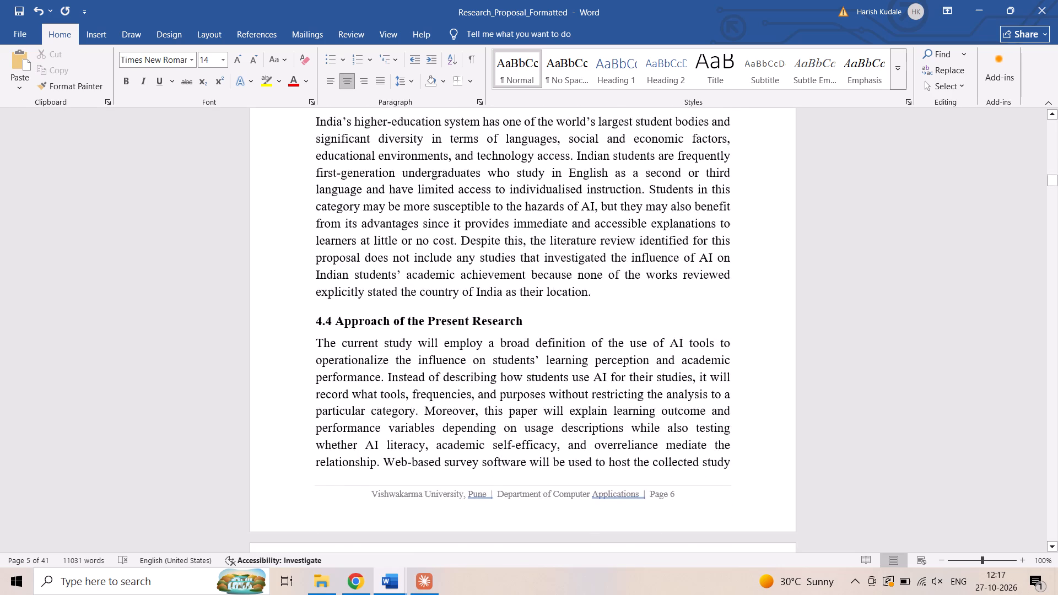
{"action": "scroll", "coordinate": [402, 343], "scroll_direction": "down", "scroll_amount": 5}
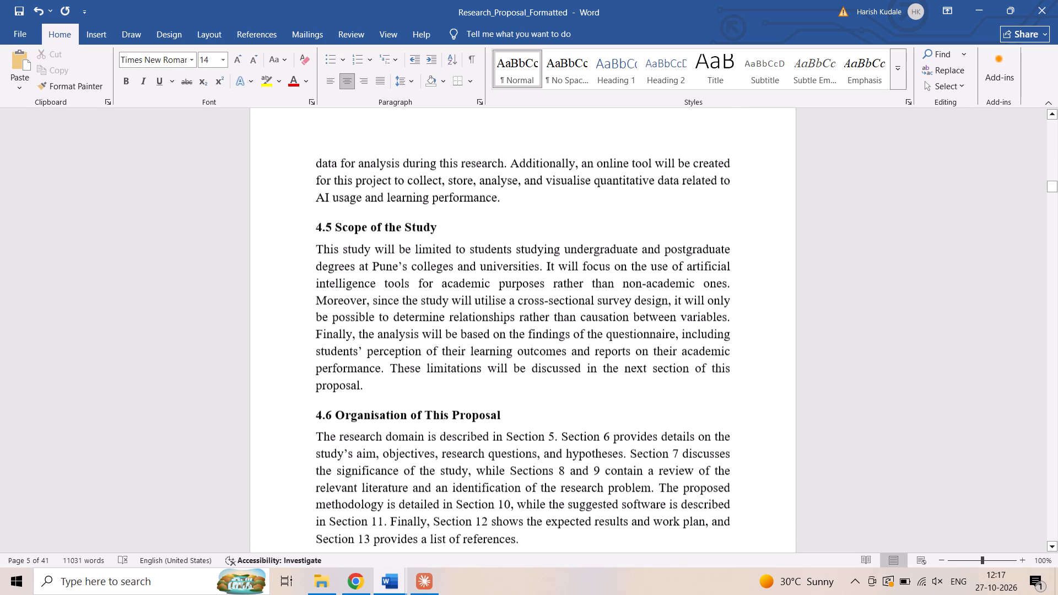
{"action": "scroll", "coordinate": [402, 343], "scroll_direction": "down", "scroll_amount": 14}
Review section 6's aim, objectives and research questions, including Table 1 with the linked objectives.
{"action": "scroll", "coordinate": [402, 343], "scroll_direction": "down", "scroll_amount": 3}
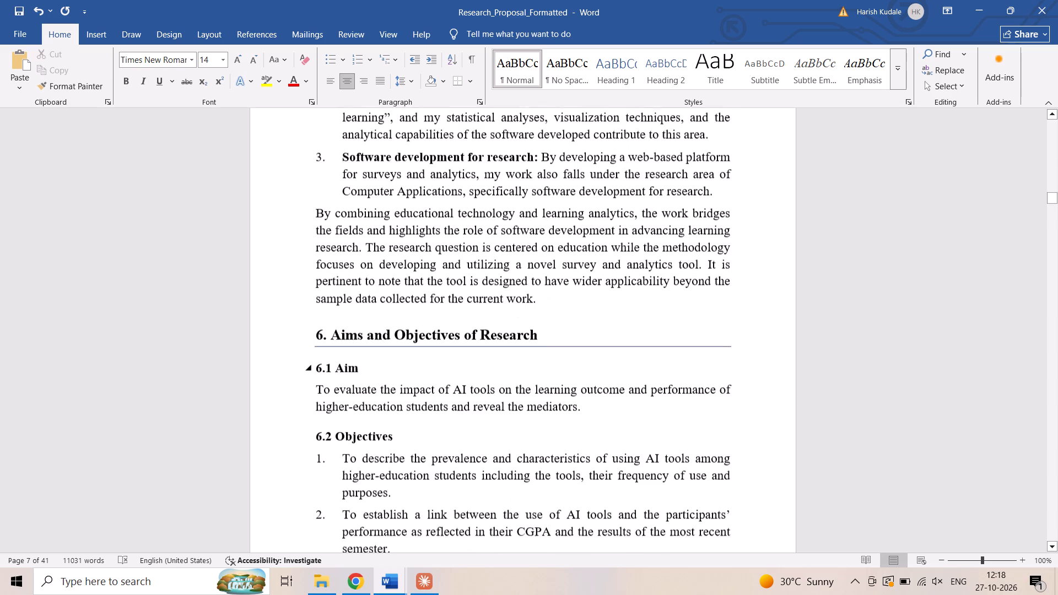
{"action": "scroll", "coordinate": [402, 343], "scroll_direction": "down", "scroll_amount": 5}
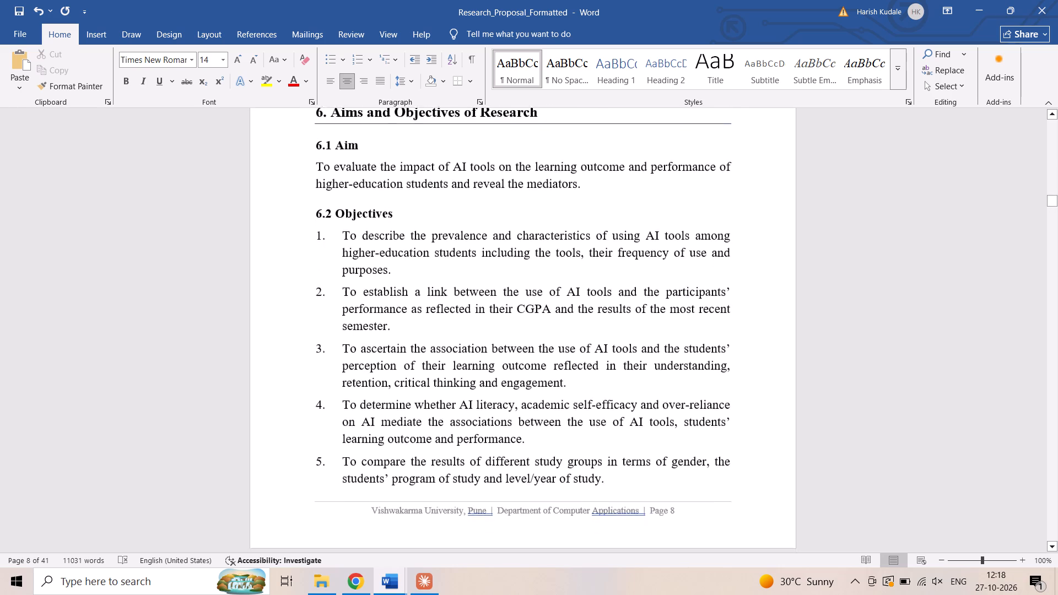
{"action": "scroll", "coordinate": [402, 343], "scroll_direction": "down", "scroll_amount": 4}
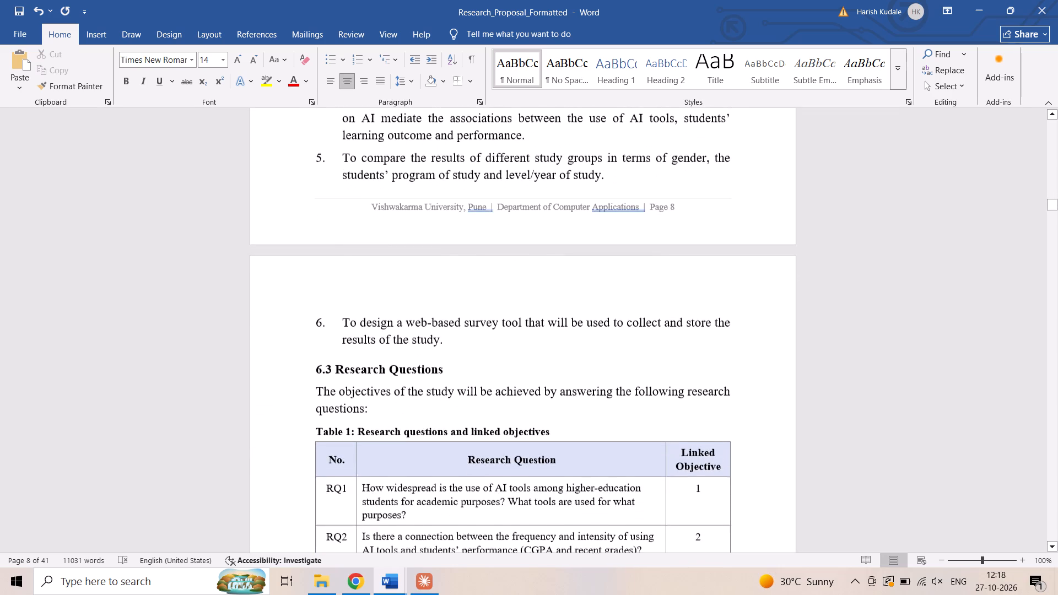
{"action": "scroll", "coordinate": [402, 343], "scroll_direction": "down", "scroll_amount": 3}
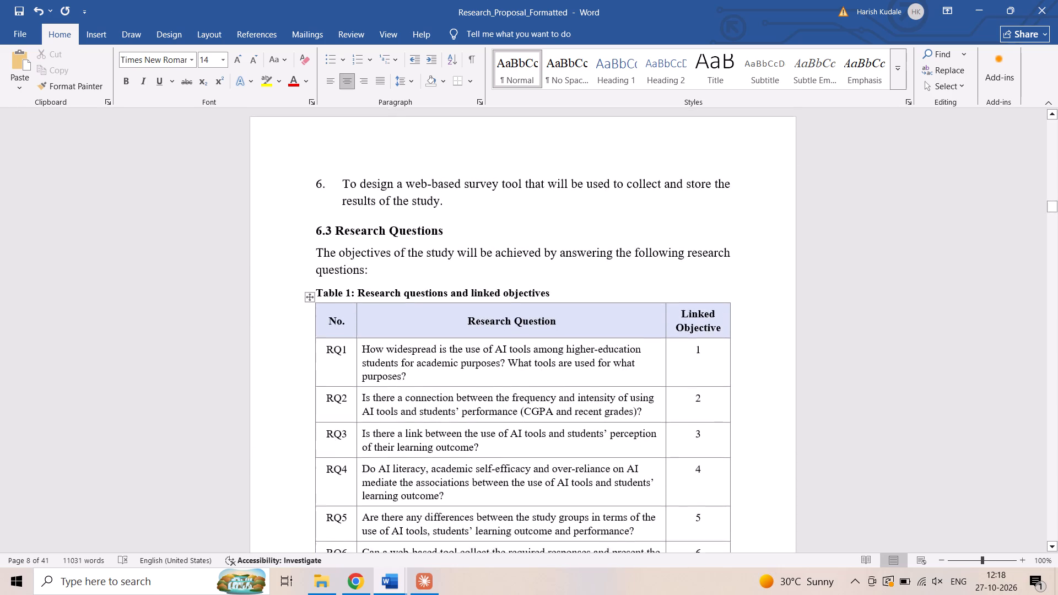
{"action": "scroll", "coordinate": [402, 343], "scroll_direction": "down", "scroll_amount": 4}
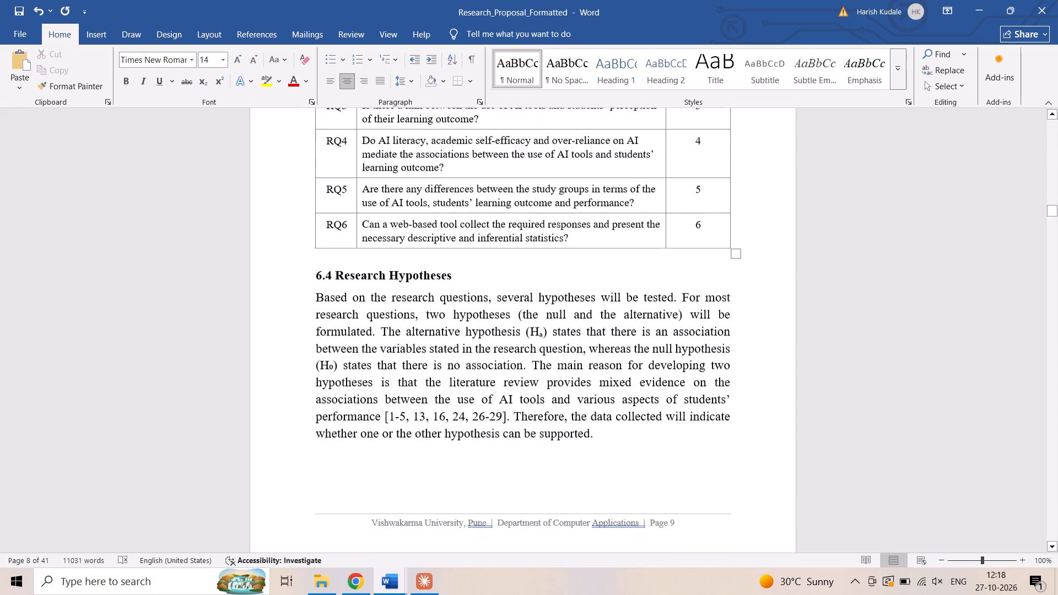
Review the research hypotheses and the operational definitions in Table 2 for text and layout.
{"action": "scroll", "coordinate": [402, 343], "scroll_direction": "down", "scroll_amount": 6}
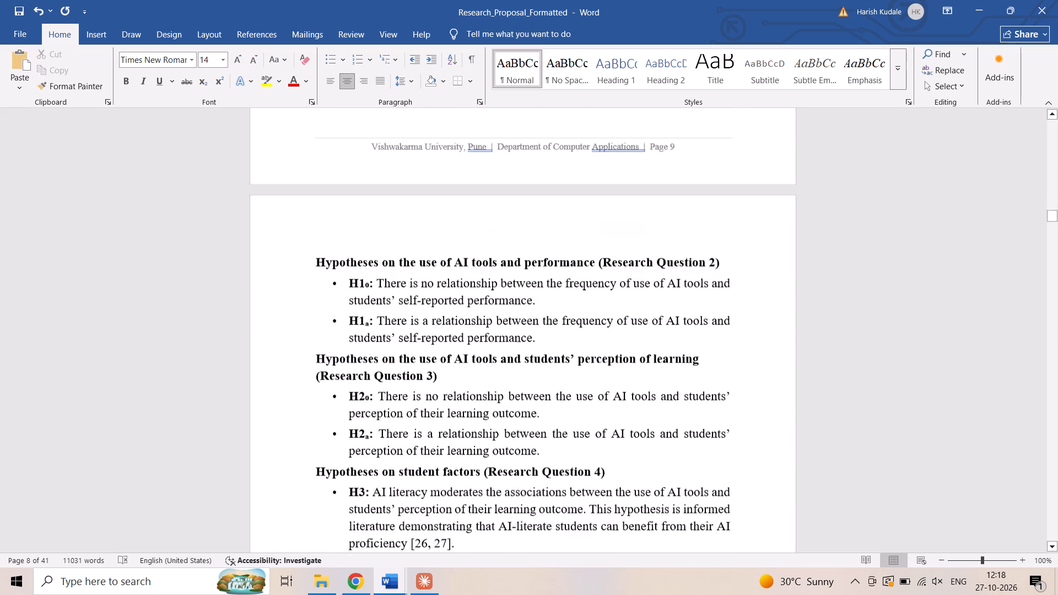
{"action": "scroll", "coordinate": [402, 343], "scroll_direction": "down", "scroll_amount": 3}
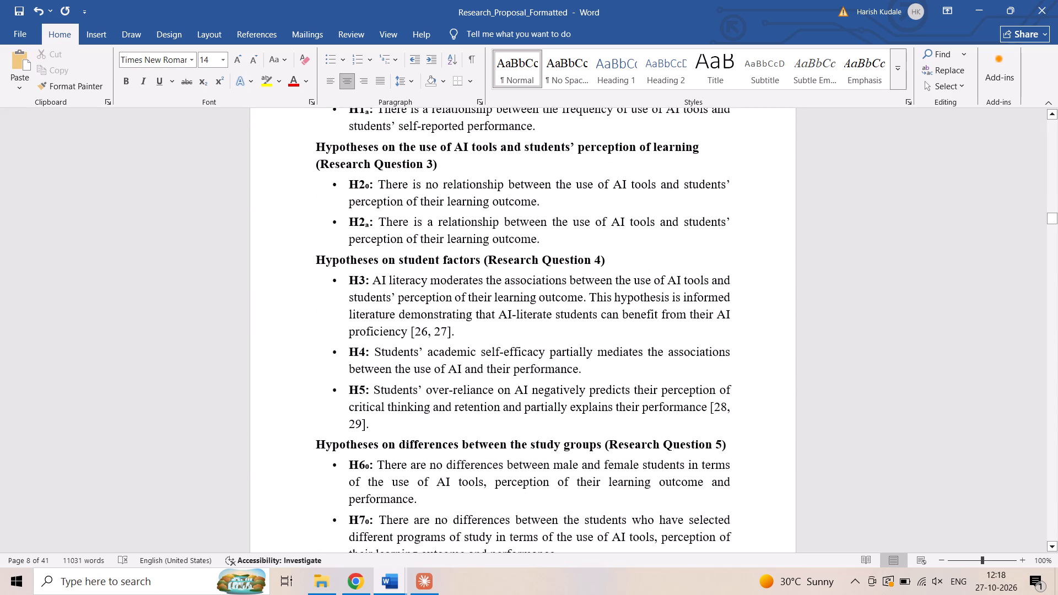
{"action": "scroll", "coordinate": [402, 343], "scroll_direction": "down", "scroll_amount": 5}
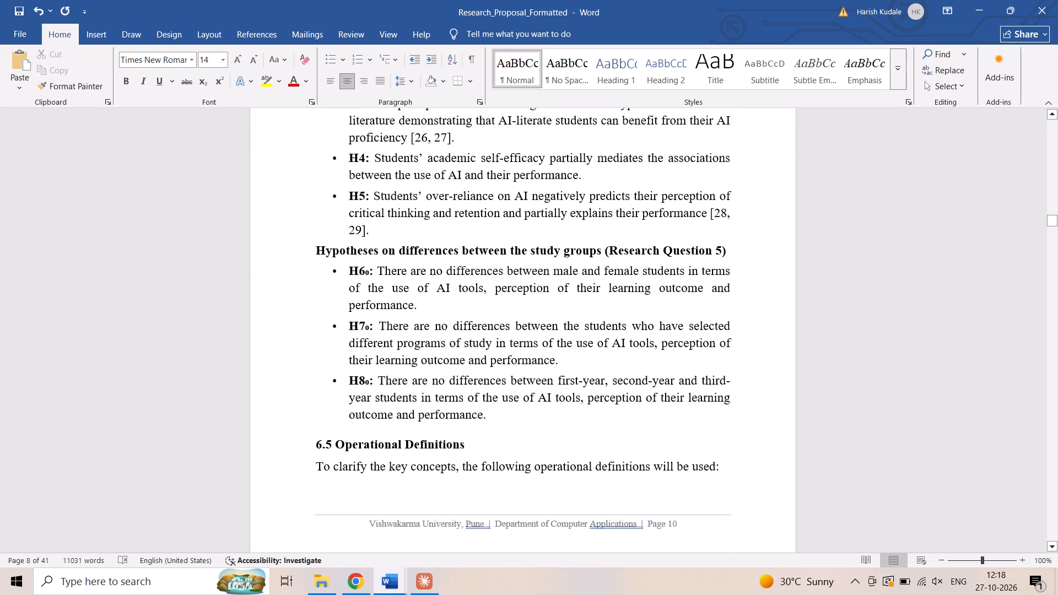
{"action": "scroll", "coordinate": [402, 343], "scroll_direction": "down", "scroll_amount": 7}
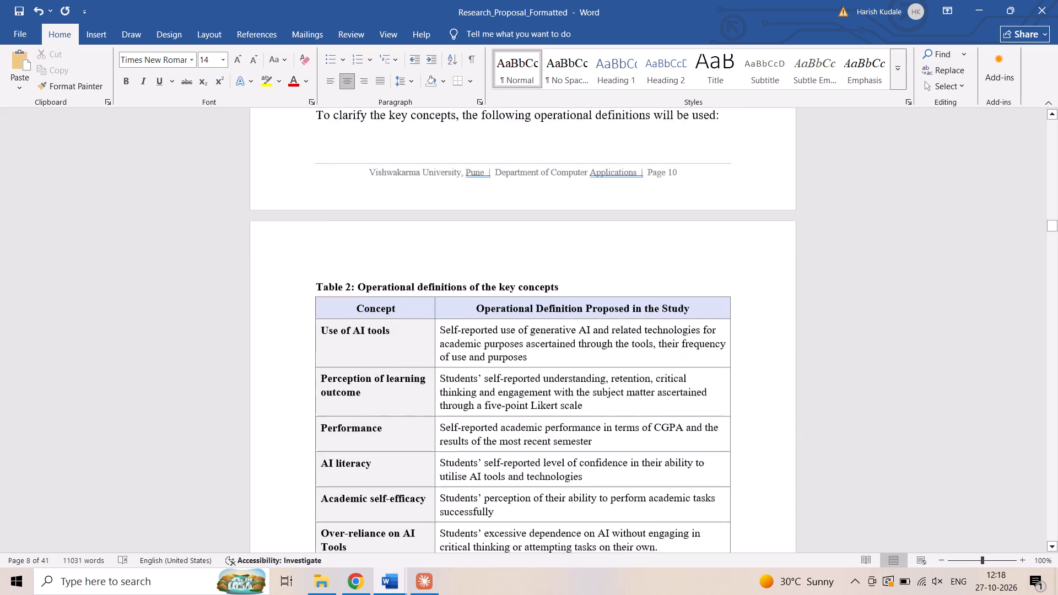
{"action": "scroll", "coordinate": [402, 343], "scroll_direction": "down", "scroll_amount": 4}
Review section 7, Significance of Research, from the Students part through Software Development.
{"action": "scroll", "coordinate": [402, 343], "scroll_direction": "down", "scroll_amount": 1}
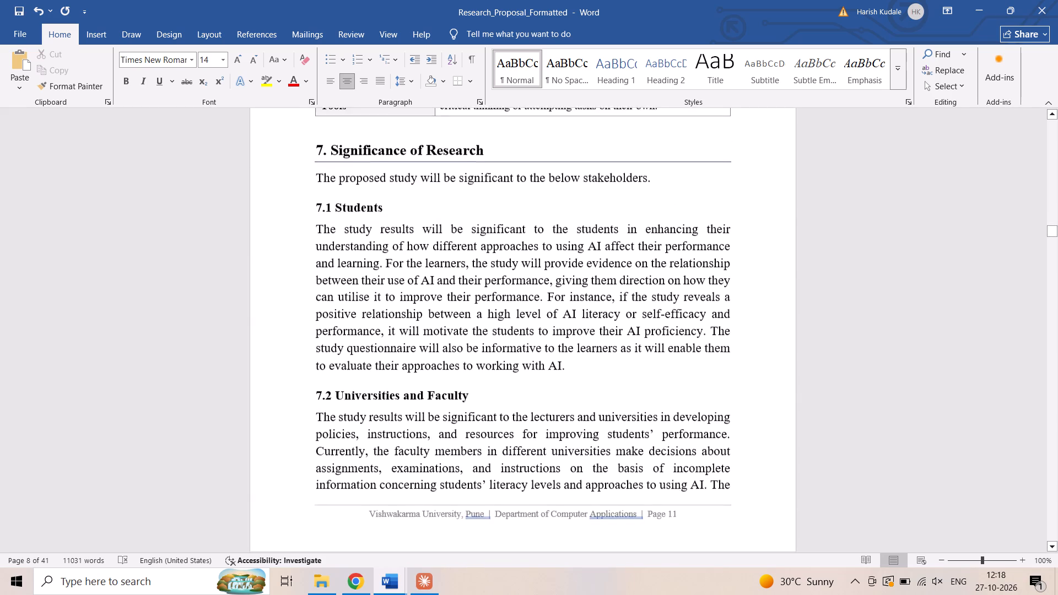
{"action": "scroll", "coordinate": [402, 343], "scroll_direction": "down", "scroll_amount": 6}
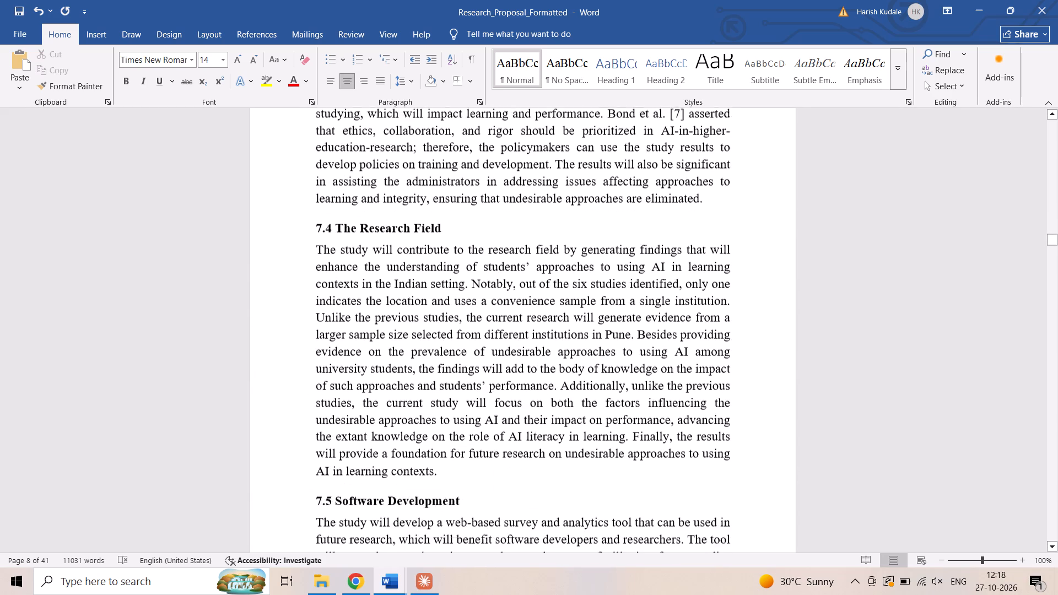
{"action": "scroll", "coordinate": [402, 343], "scroll_direction": "down", "scroll_amount": 3}
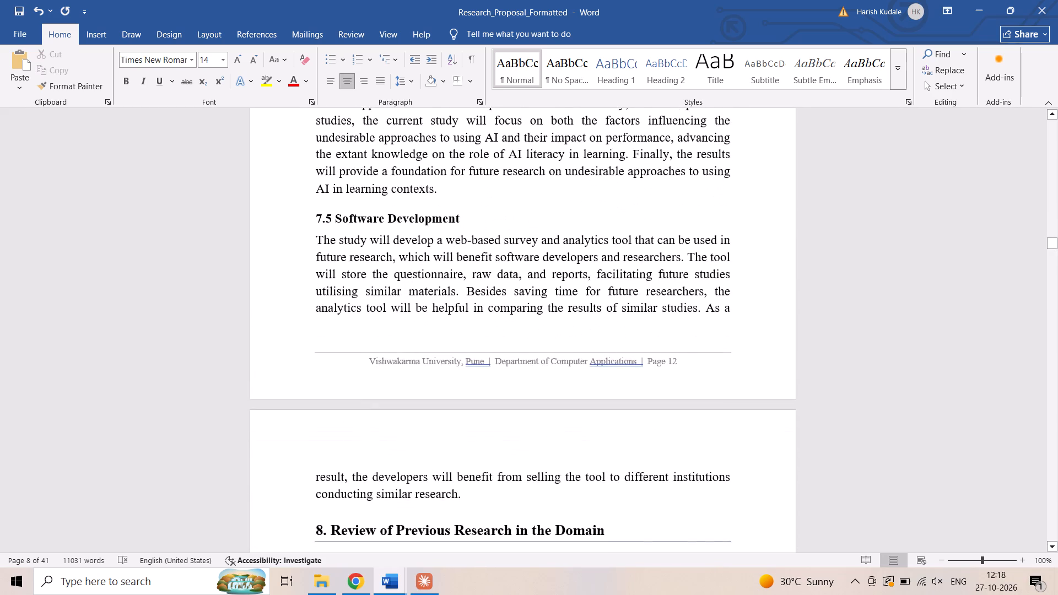
Review the literature groups in section 8 and the layout of Table 3, the summary of previous research categories.
{"action": "scroll", "coordinate": [402, 343], "scroll_direction": "down", "scroll_amount": 6}
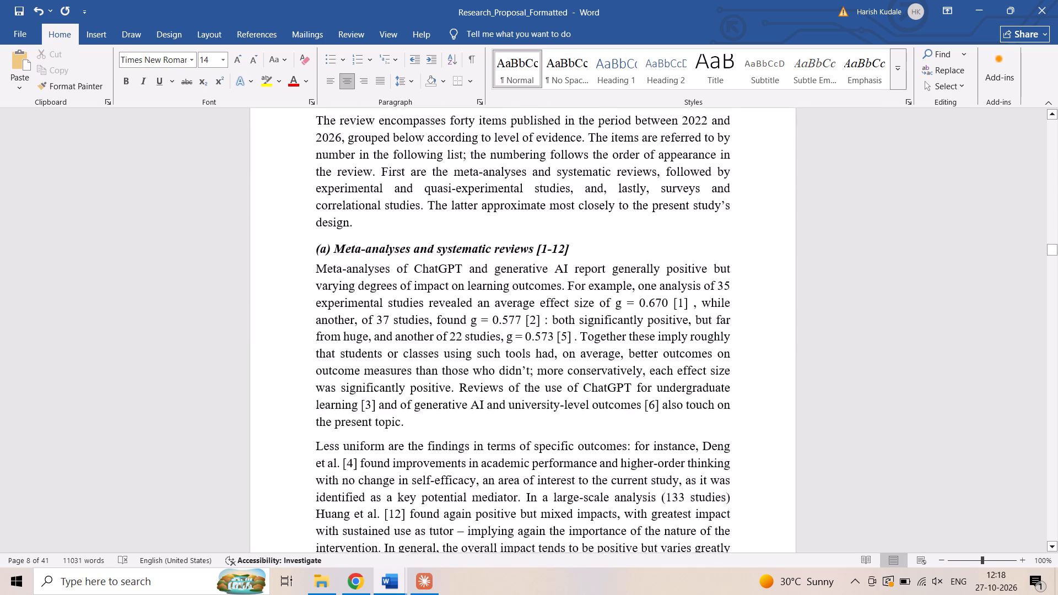
{"action": "scroll", "coordinate": [402, 343], "scroll_direction": "down", "scroll_amount": 12}
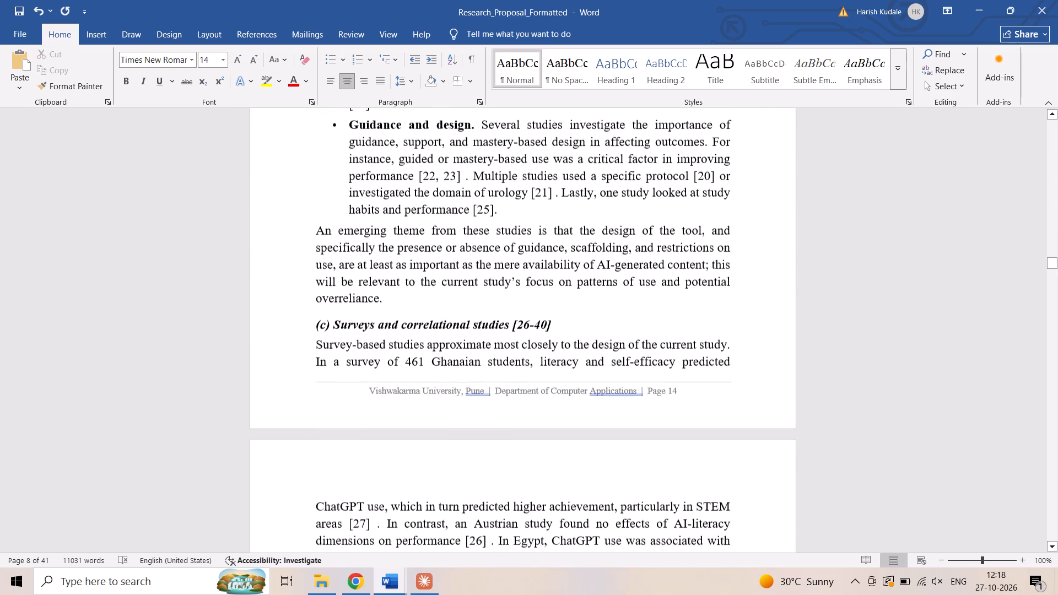
{"action": "scroll", "coordinate": [402, 343], "scroll_direction": "down", "scroll_amount": 5}
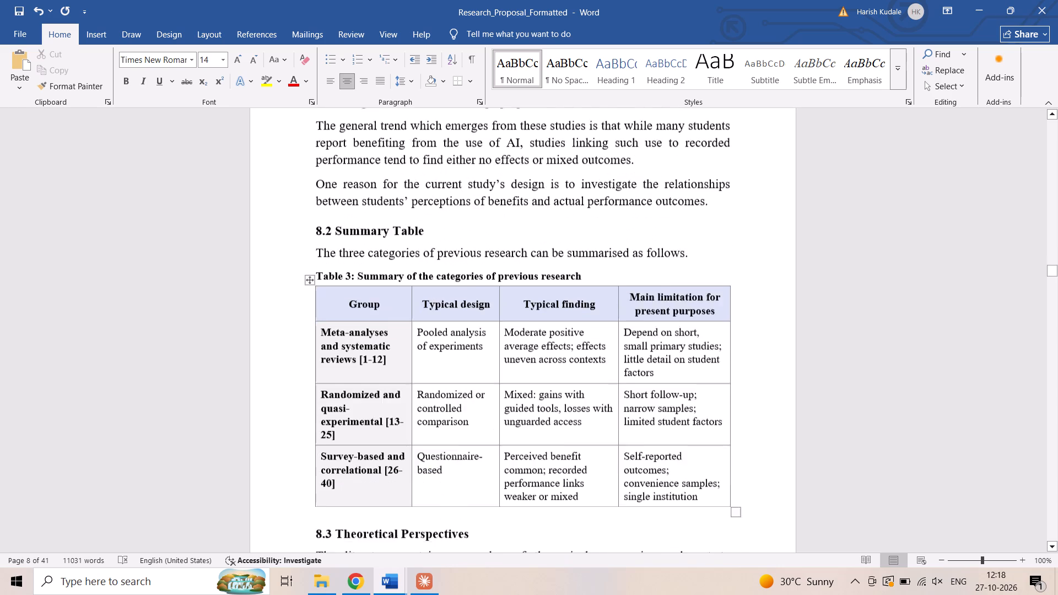
{"action": "scroll", "coordinate": [402, 343], "scroll_direction": "down", "scroll_amount": 3}
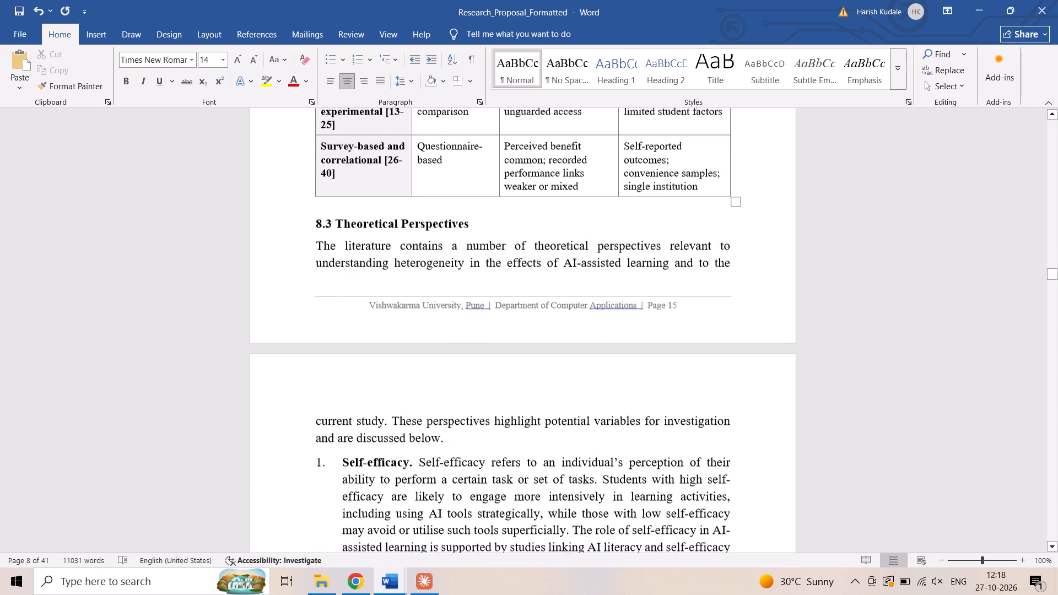
Review the rest of section 8, from Theoretical Perspectives through the justification for further research and the literature review's contributions.
{"action": "scroll", "coordinate": [402, 343], "scroll_direction": "down", "scroll_amount": 12}
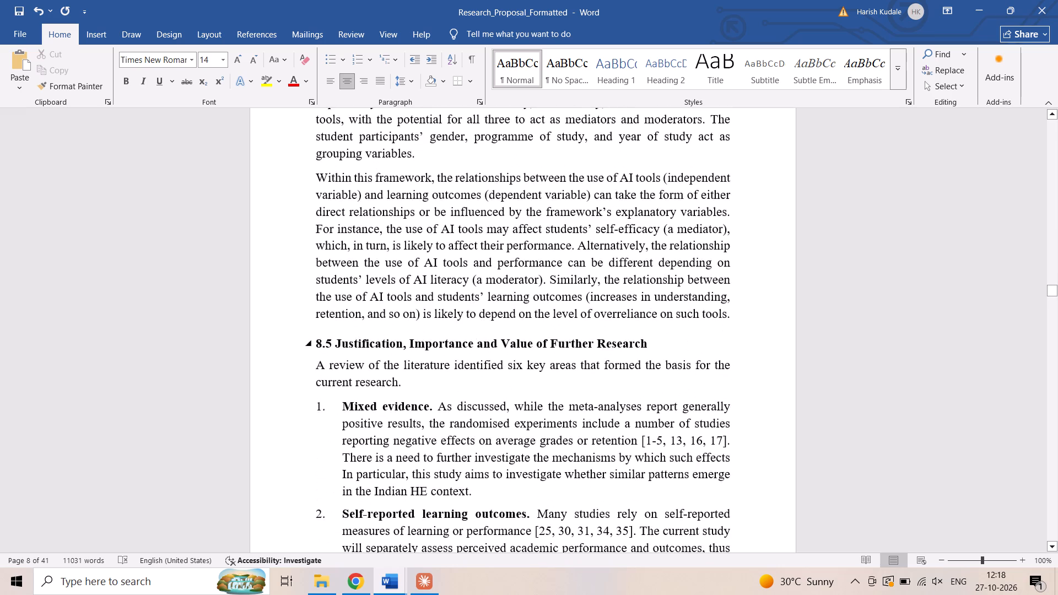
{"action": "scroll", "coordinate": [402, 343], "scroll_direction": "down", "scroll_amount": 5}
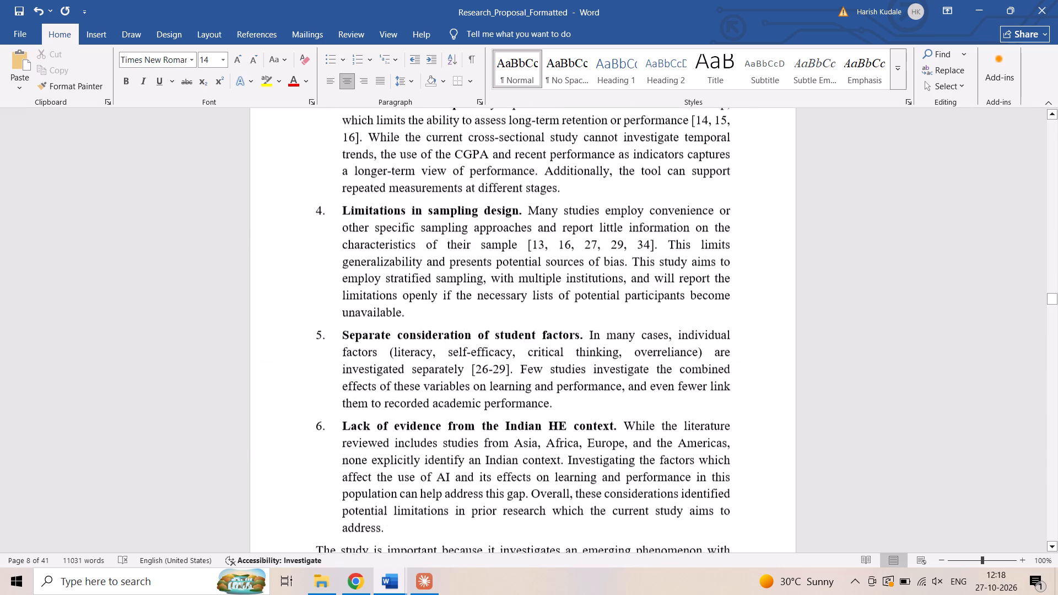
{"action": "scroll", "coordinate": [402, 343], "scroll_direction": "down", "scroll_amount": 7}
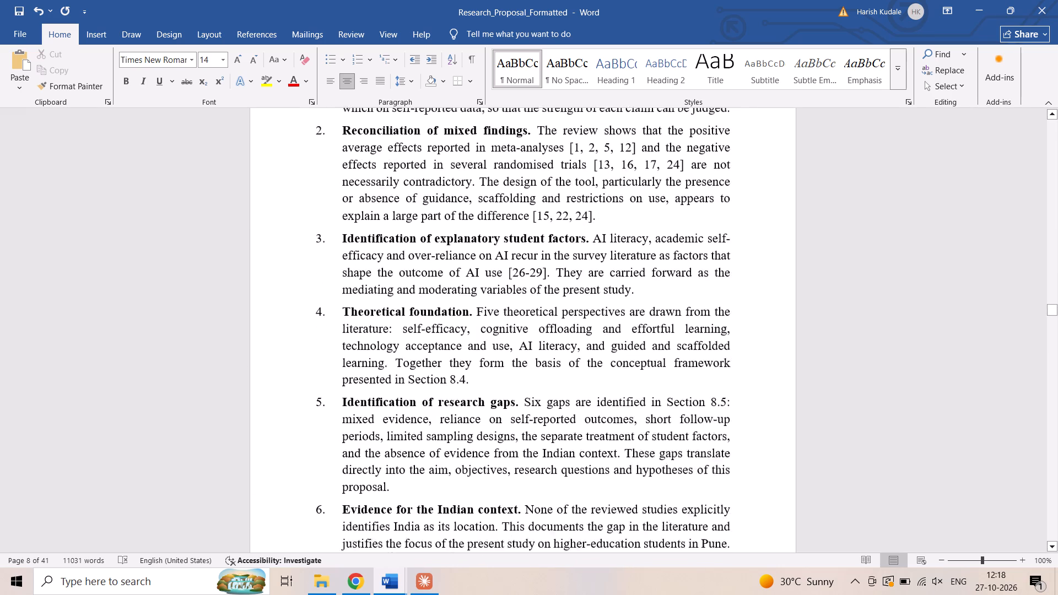
Review the end of section 8 and section 9, Statement of the Problem, including the research problem and research questions.
{"action": "scroll", "coordinate": [402, 343], "scroll_direction": "down", "scroll_amount": 6}
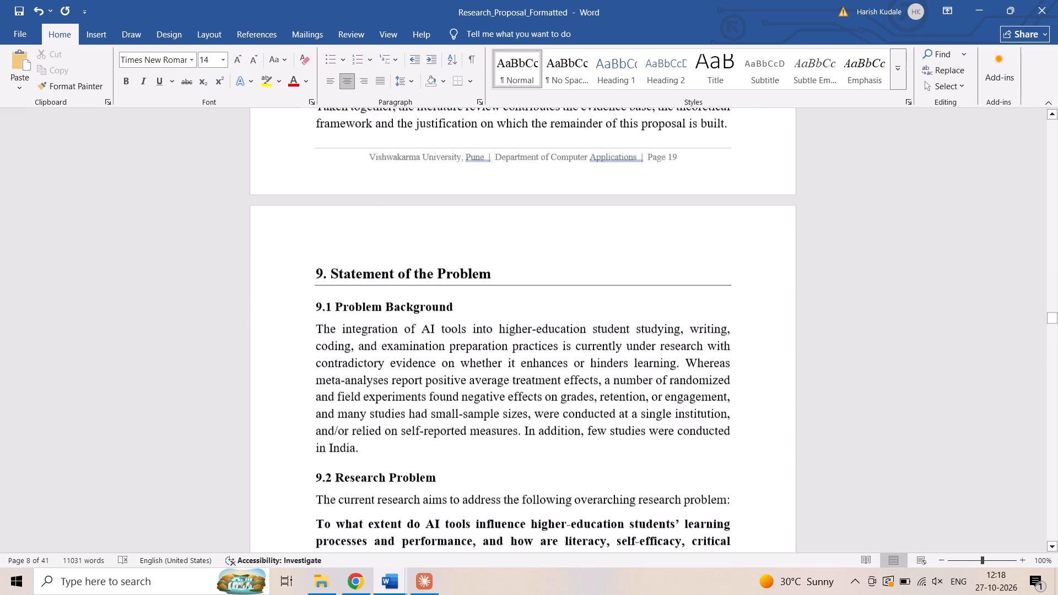
{"action": "scroll", "coordinate": [402, 343], "scroll_direction": "down", "scroll_amount": 7}
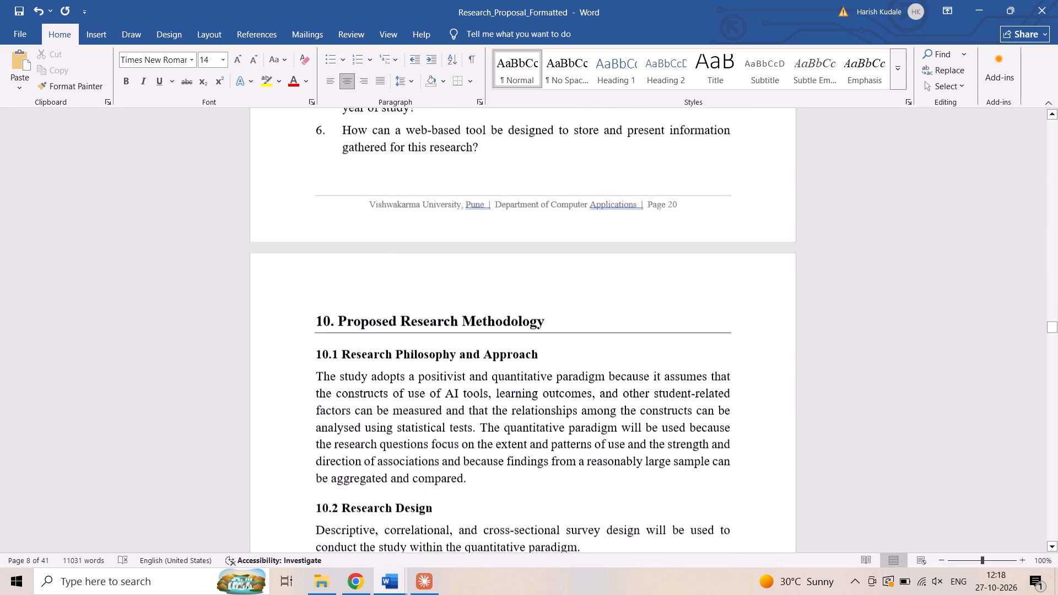
Review section 10 from Research Philosophy and Approach through the Data Collection Tool, including the variables and questionnaire structure tables.
{"action": "scroll", "coordinate": [402, 343], "scroll_direction": "down", "scroll_amount": 6}
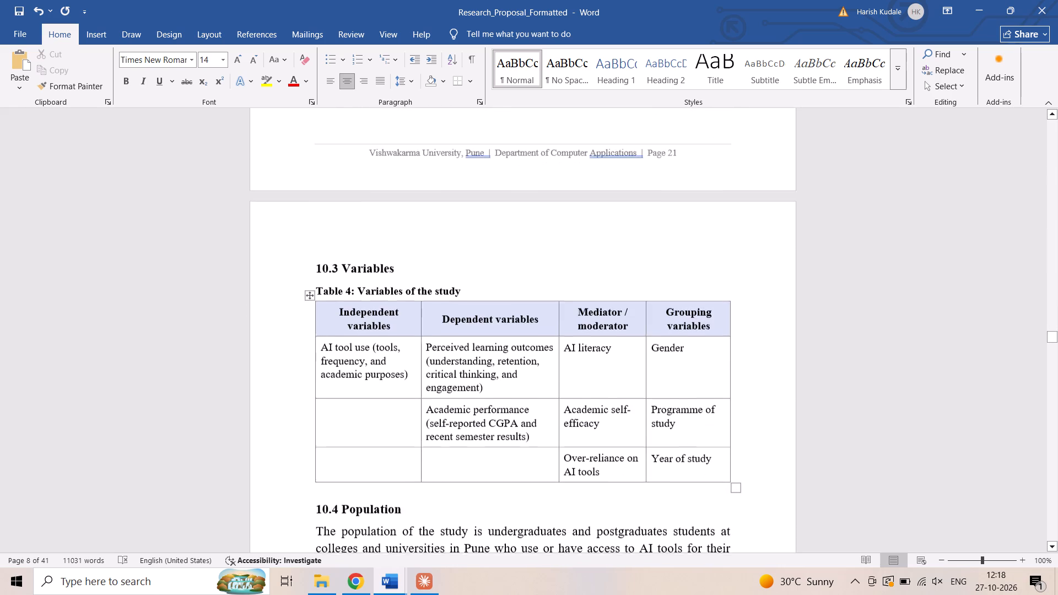
{"action": "scroll", "coordinate": [402, 343], "scroll_direction": "down", "scroll_amount": 7}
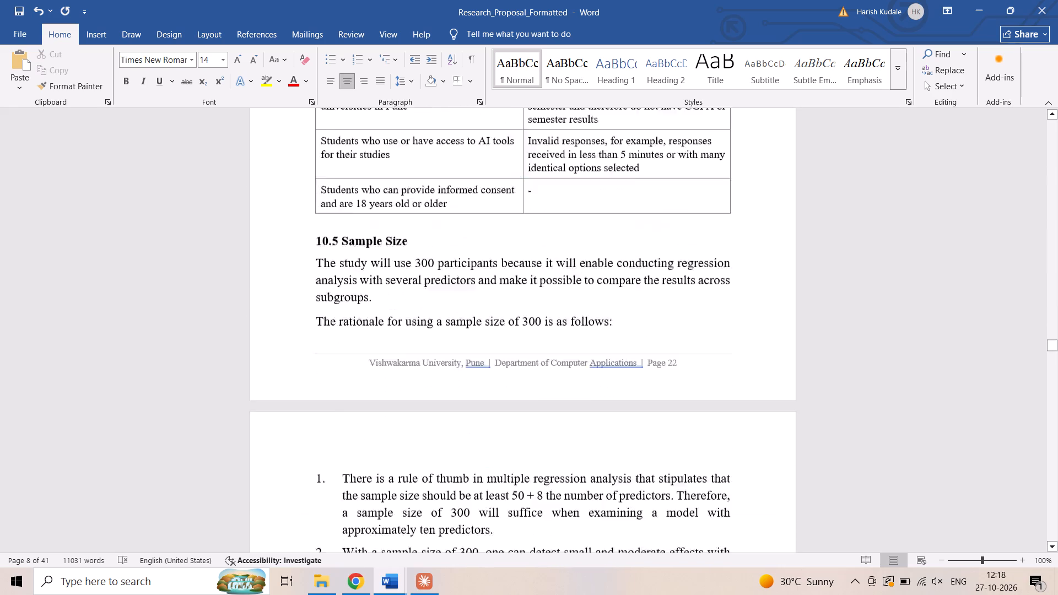
{"action": "scroll", "coordinate": [402, 343], "scroll_direction": "down", "scroll_amount": 9}
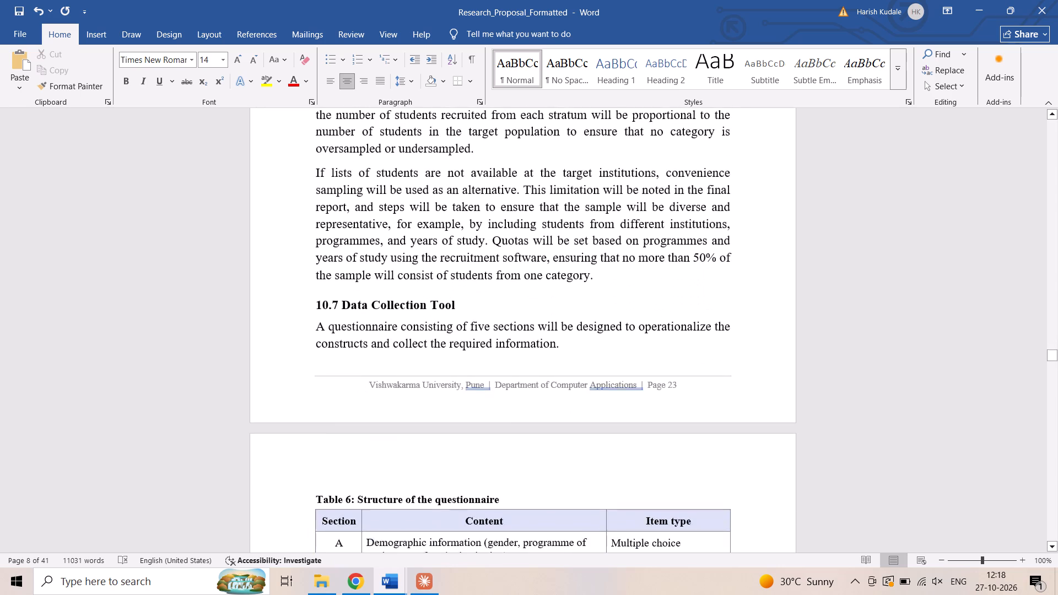
{"action": "scroll", "coordinate": [402, 343], "scroll_direction": "down", "scroll_amount": 7}
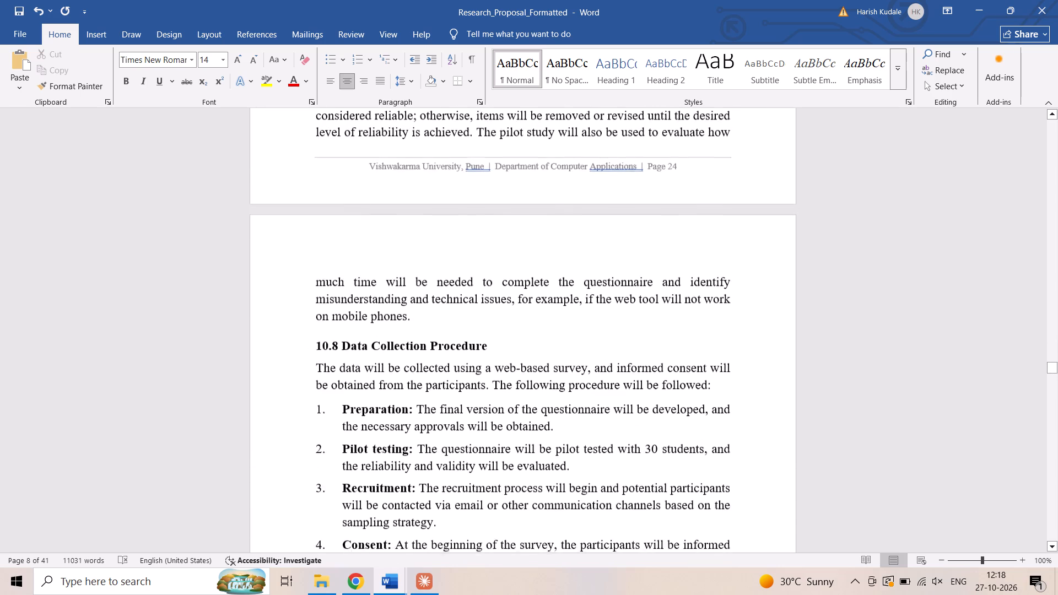
Review the rest of section 10, from Data Collection Procedure through Data Analysis and Ethical Considerations.
{"action": "scroll", "coordinate": [402, 343], "scroll_direction": "down", "scroll_amount": 6}
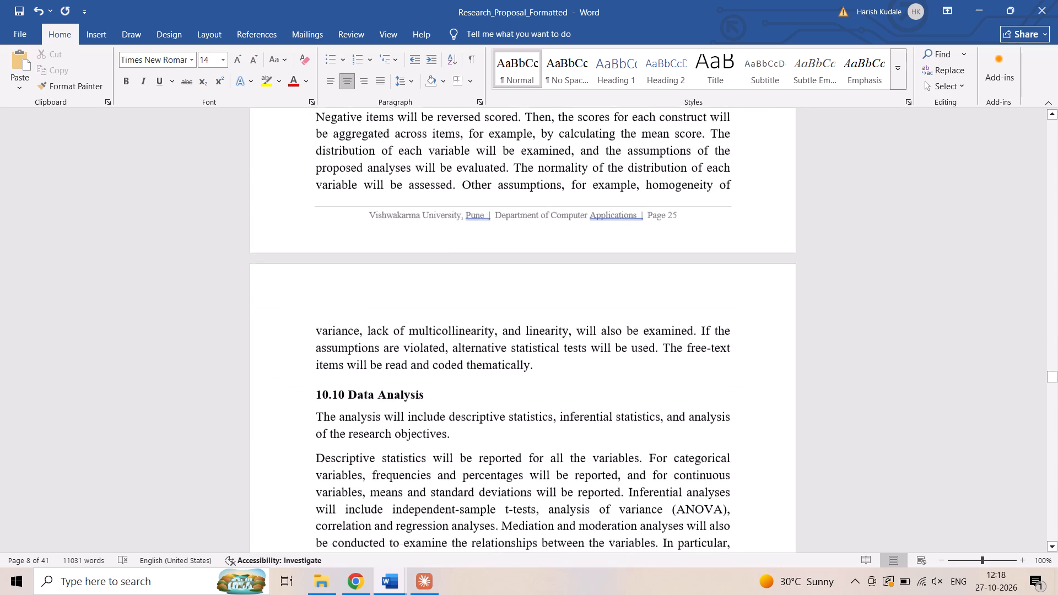
{"action": "scroll", "coordinate": [402, 343], "scroll_direction": "down", "scroll_amount": 7}
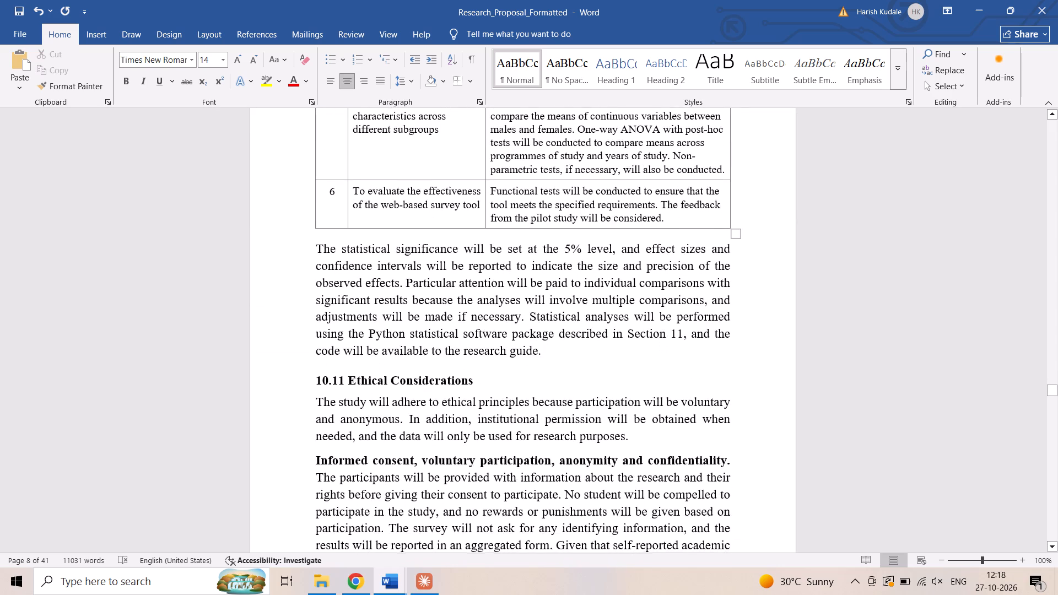
{"action": "scroll", "coordinate": [402, 343], "scroll_direction": "down", "scroll_amount": 3}
Review section 11, Development of Software, including Functional Requirements, Table 9 on the system architecture and Data Design.
{"action": "scroll", "coordinate": [402, 343], "scroll_direction": "down", "scroll_amount": 11}
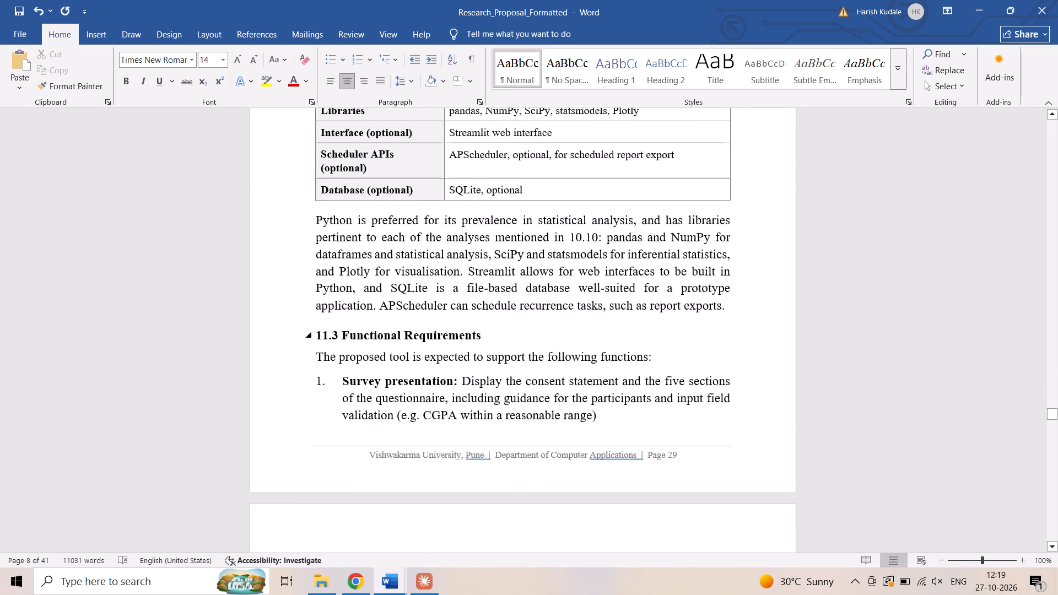
{"action": "scroll", "coordinate": [402, 343], "scroll_direction": "down", "scroll_amount": 8}
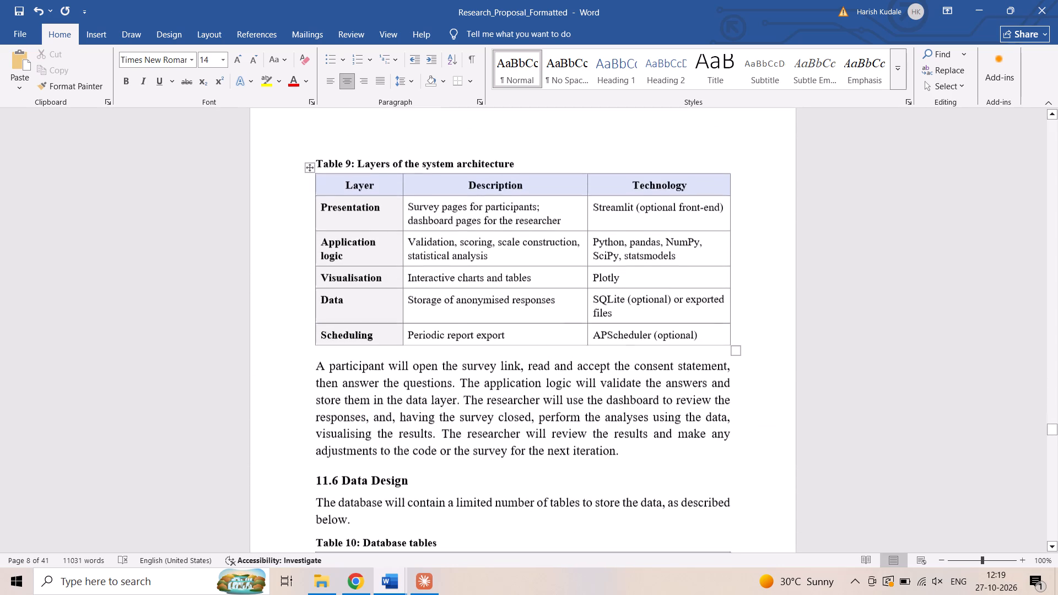
{"action": "scroll", "coordinate": [402, 343], "scroll_direction": "down", "scroll_amount": 10}
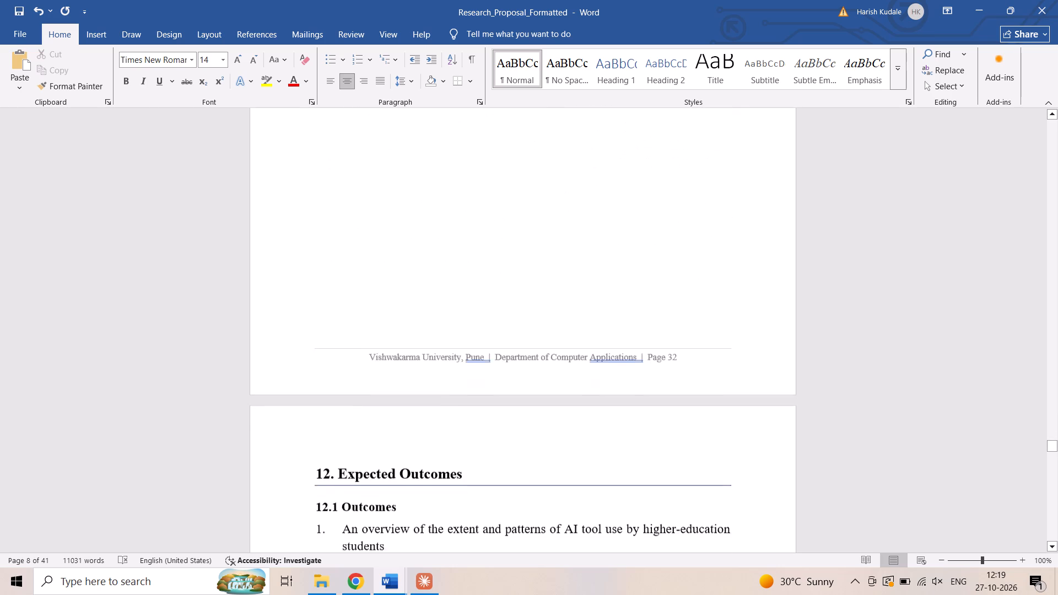
Review section 12, Expected Outcomes, including Limitations and Mitigation, the month-wise schedule in Table 13 and the milestones.
{"action": "scroll", "coordinate": [402, 343], "scroll_direction": "down", "scroll_amount": 8}
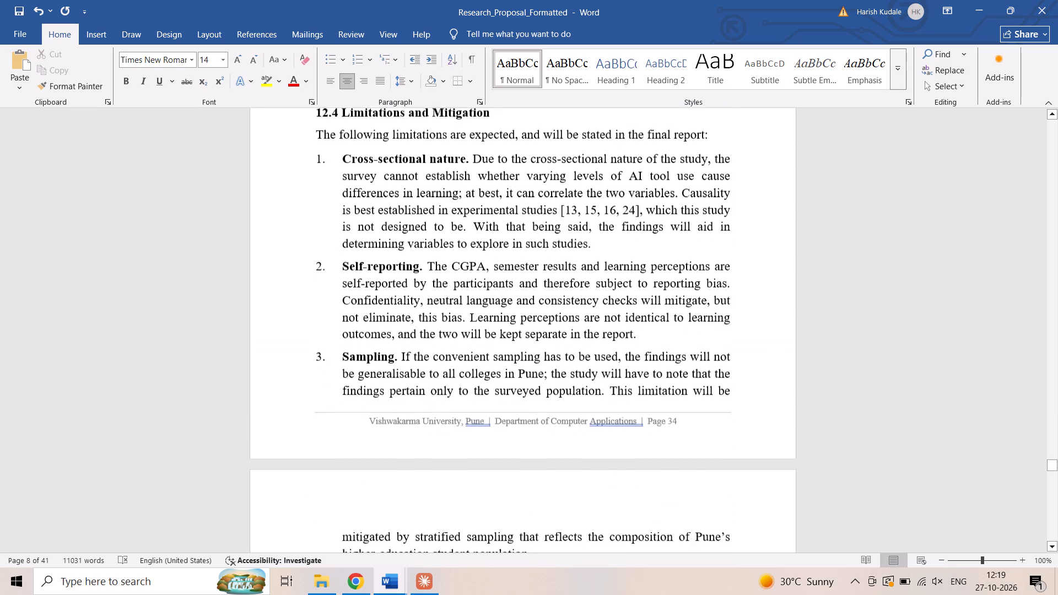
{"action": "scroll", "coordinate": [402, 343], "scroll_direction": "down", "scroll_amount": 7}
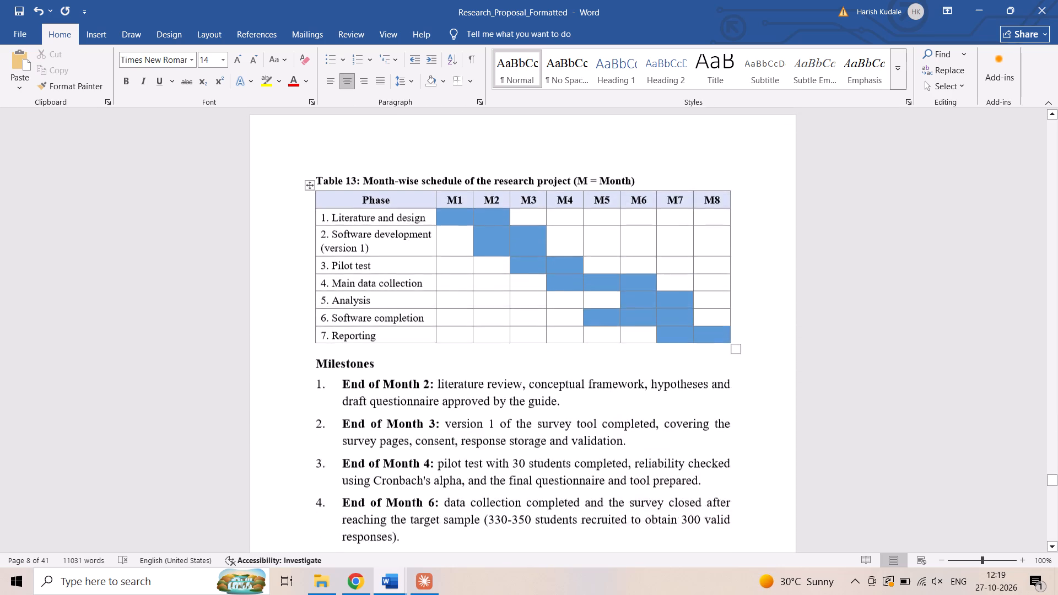
{"action": "scroll", "coordinate": [402, 343], "scroll_direction": "down", "scroll_amount": 5}
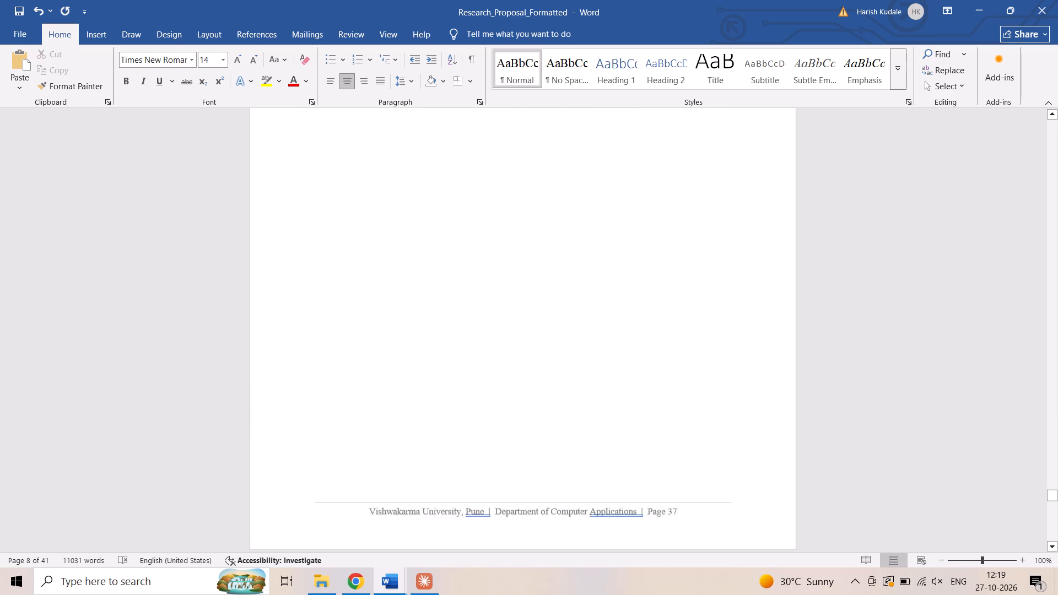
Review the numbered reference list and the layout of the document's last page.
{"action": "scroll", "coordinate": [402, 343], "scroll_direction": "down", "scroll_amount": 10}
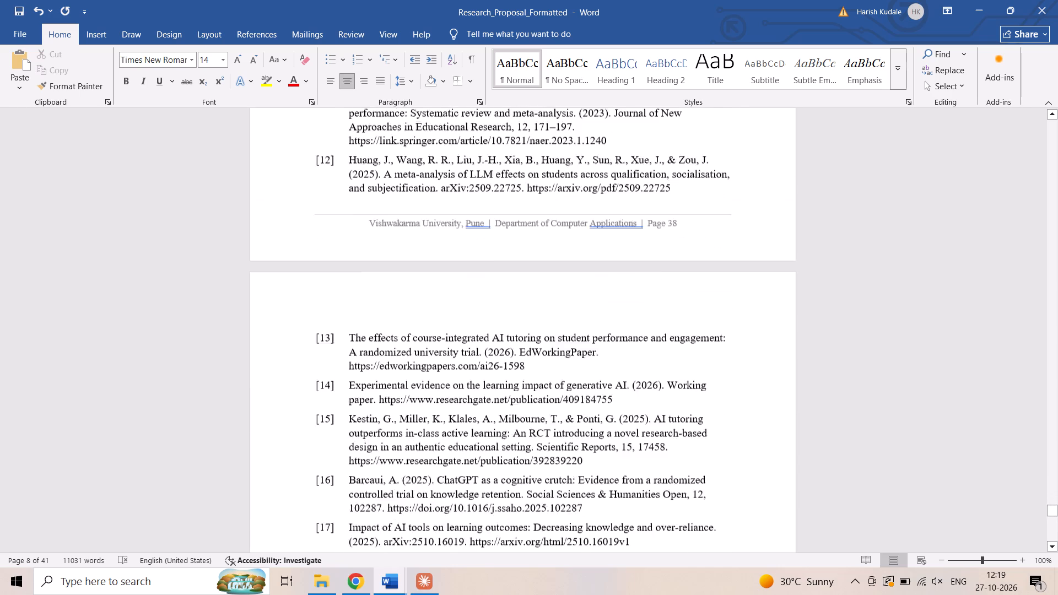
{"action": "scroll", "coordinate": [402, 343], "scroll_direction": "down", "scroll_amount": 7}
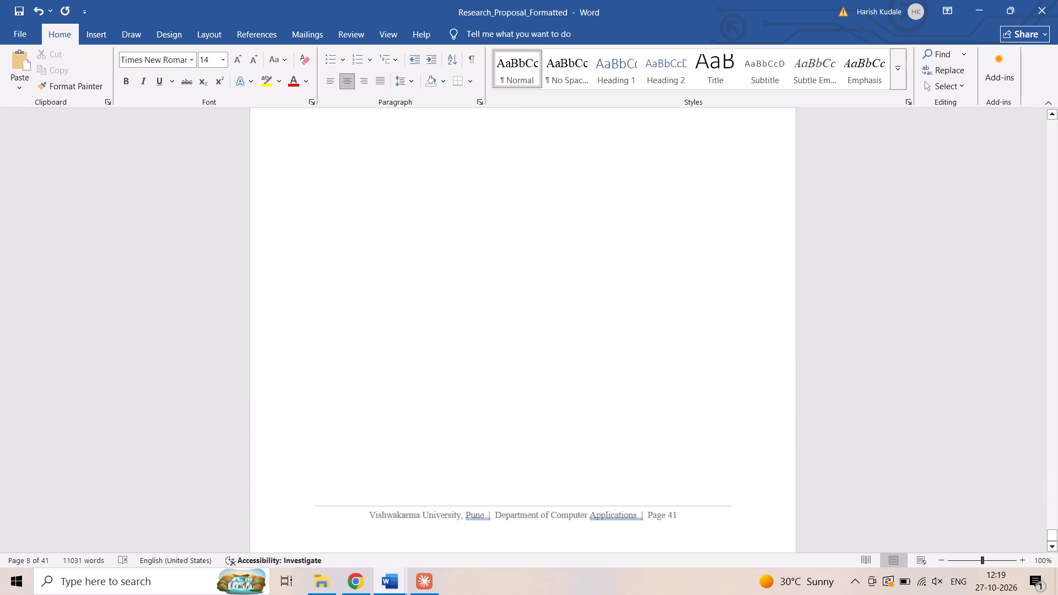
{"action": "scroll", "coordinate": [402, 343], "scroll_direction": "down", "scroll_amount": 1}
{"action": "scroll", "coordinate": [402, 343], "scroll_direction": "up", "scroll_amount": 8}
{"action": "scroll", "coordinate": [372, 274], "scroll_direction": "down", "scroll_amount": 10}
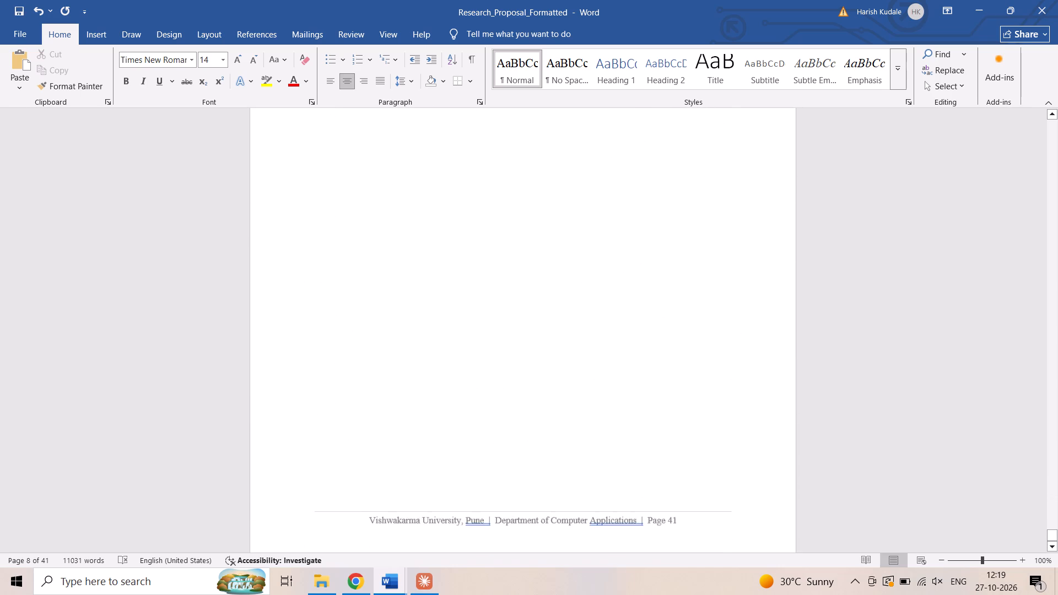
{"action": "scroll", "coordinate": [372, 250], "scroll_direction": "down", "scroll_amount": 10}
Skim the document backwards from the references to the cover page for a final check of its layout.
{"action": "scroll", "coordinate": [372, 250], "scroll_direction": "up", "scroll_amount": 11}
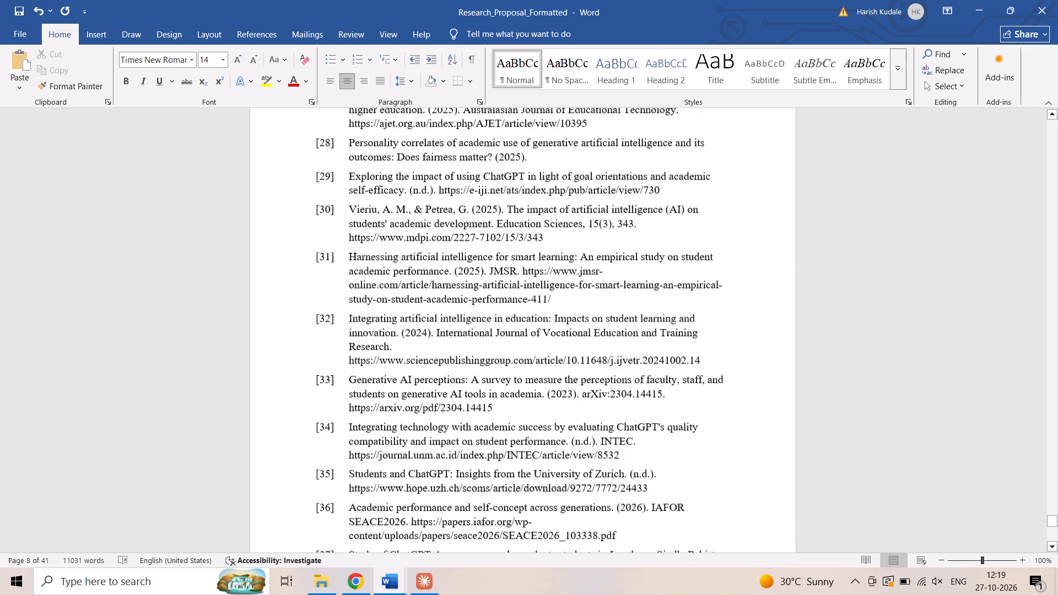
{"action": "scroll", "coordinate": [372, 250], "scroll_direction": "up", "scroll_amount": 19}
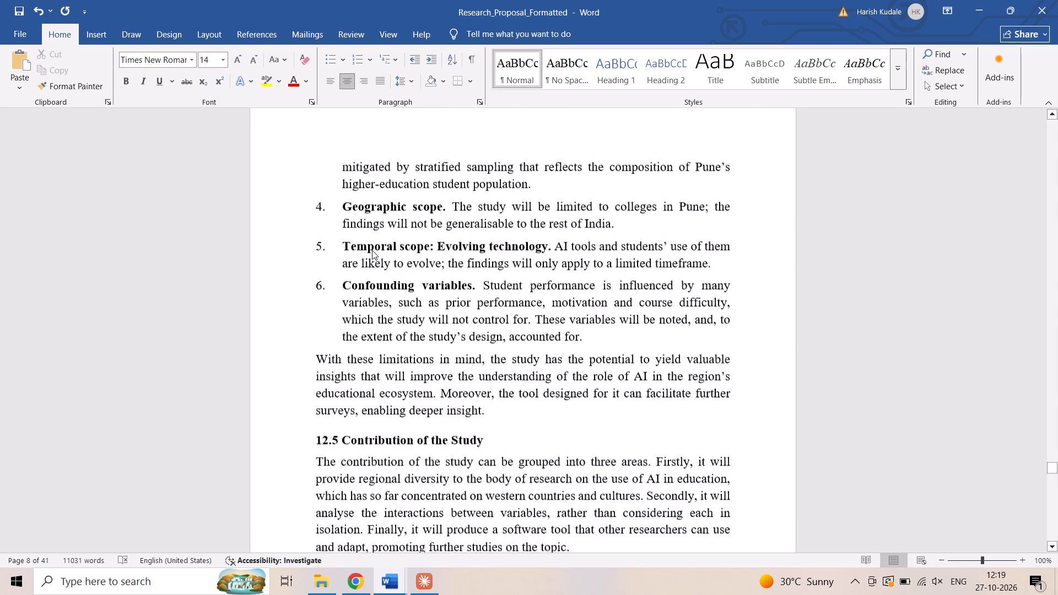
{"action": "scroll", "coordinate": [372, 250], "scroll_direction": "up", "scroll_amount": 16}
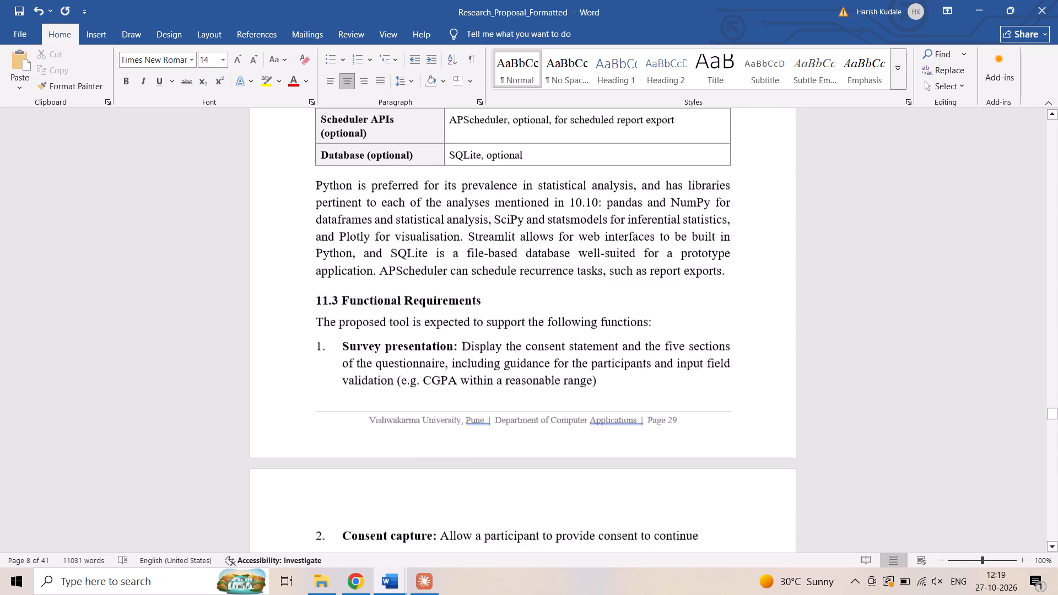
{"action": "scroll", "coordinate": [372, 250], "scroll_direction": "up", "scroll_amount": 20}
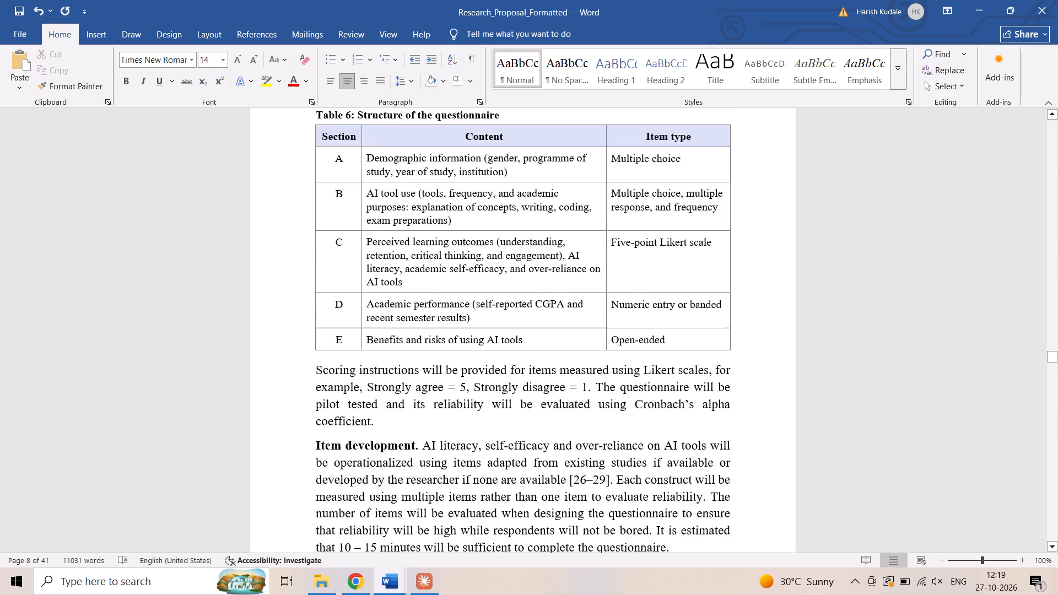
{"action": "scroll", "coordinate": [372, 250], "scroll_direction": "up", "scroll_amount": 20}
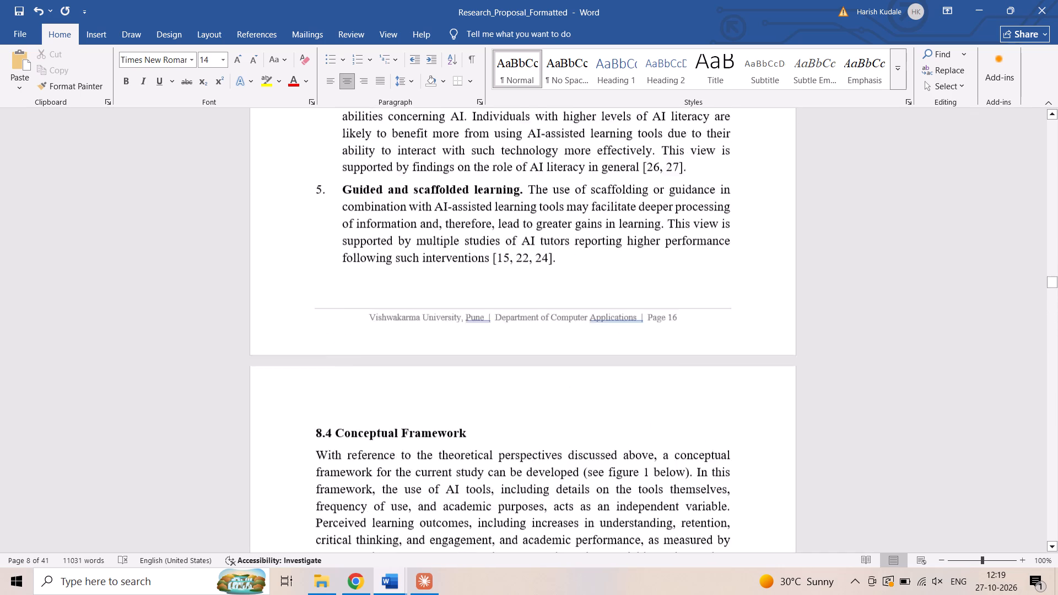
{"action": "scroll", "coordinate": [372, 250], "scroll_direction": "up", "scroll_amount": 20}
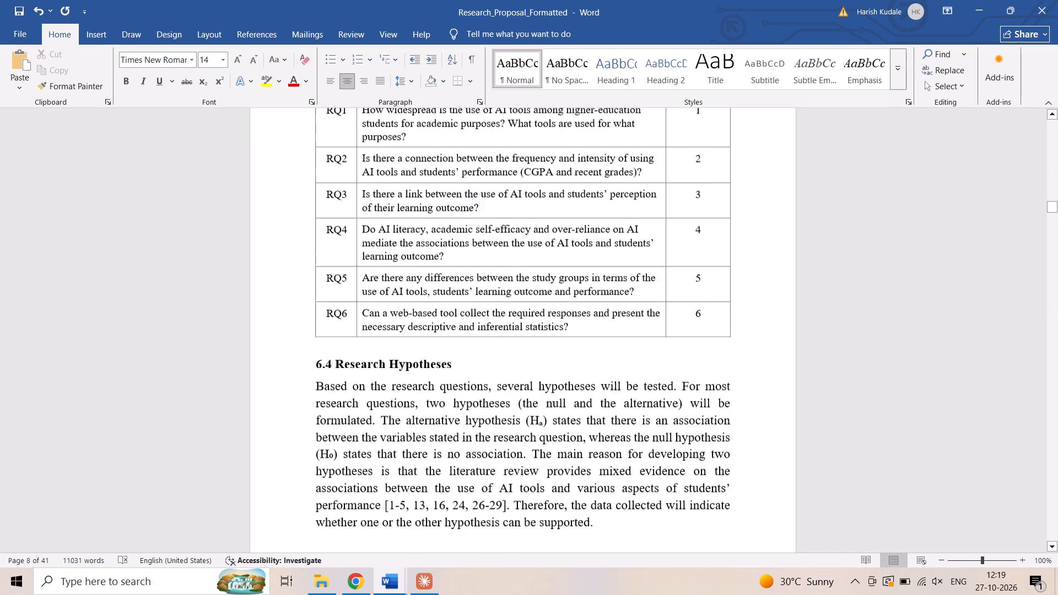
{"action": "scroll", "coordinate": [372, 250], "scroll_direction": "up", "scroll_amount": 20}
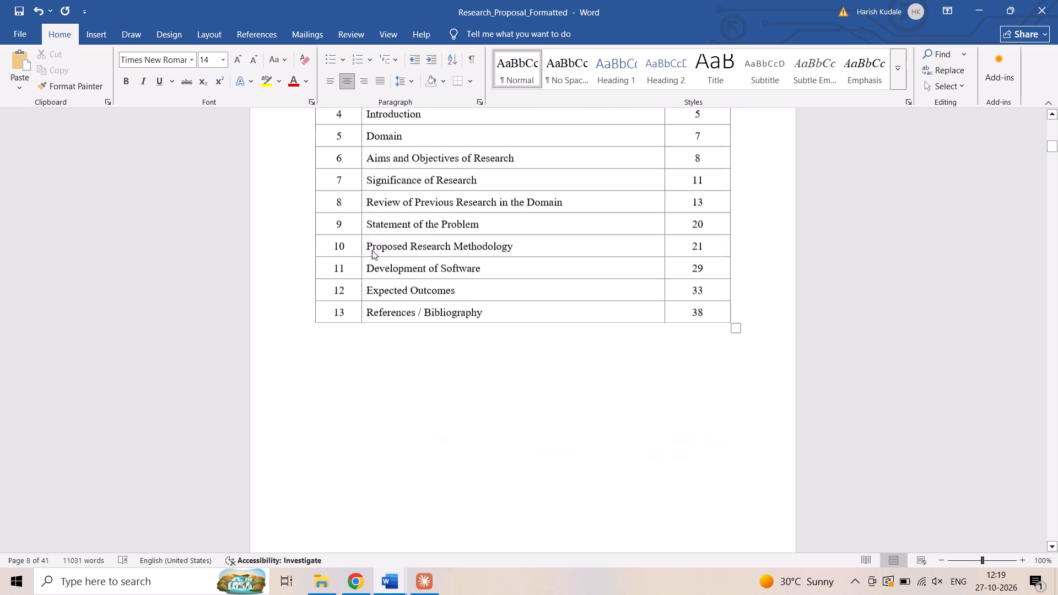
{"action": "scroll", "coordinate": [372, 250], "scroll_direction": "up", "scroll_amount": 16}
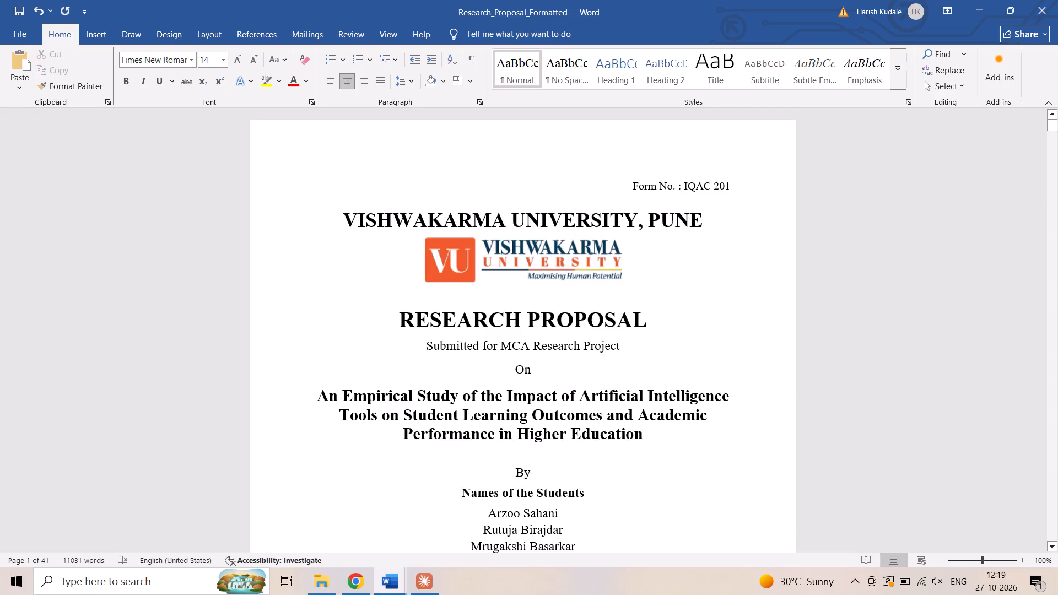
Save a copy of the document to the Desktop as a Word document named Research_Proposal_Formatted2.
{"action": "left_click", "coordinate": [12, 30]}
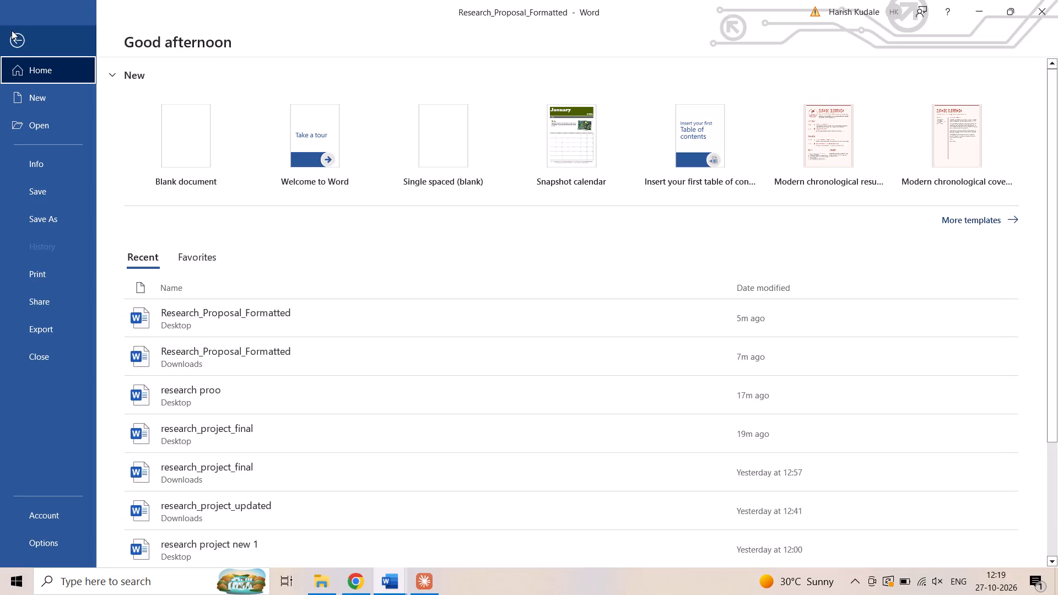
{"action": "left_click", "coordinate": [64, 209]}
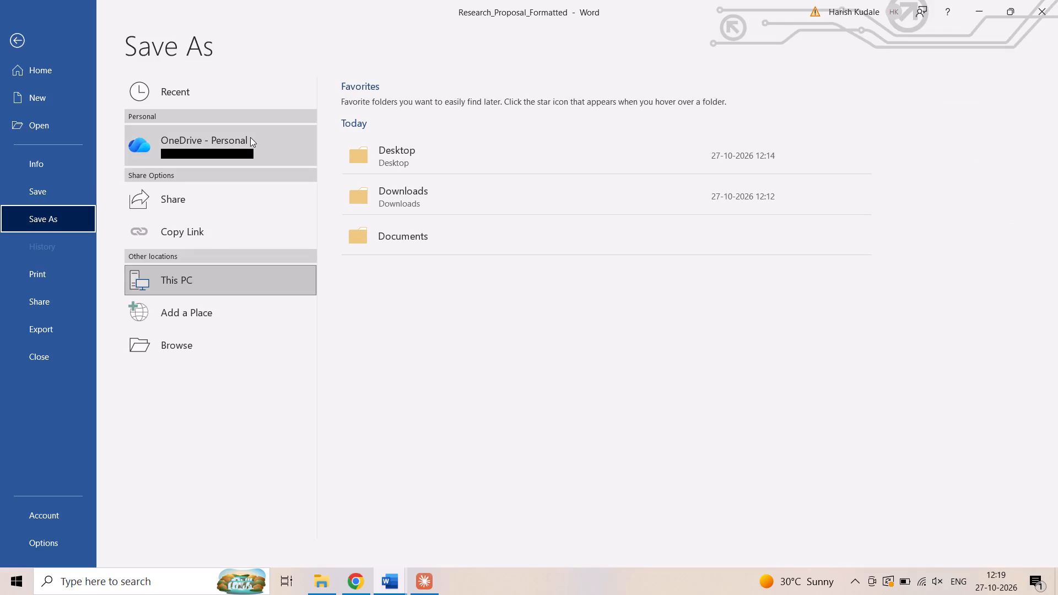
{"action": "left_click", "coordinate": [433, 172]}
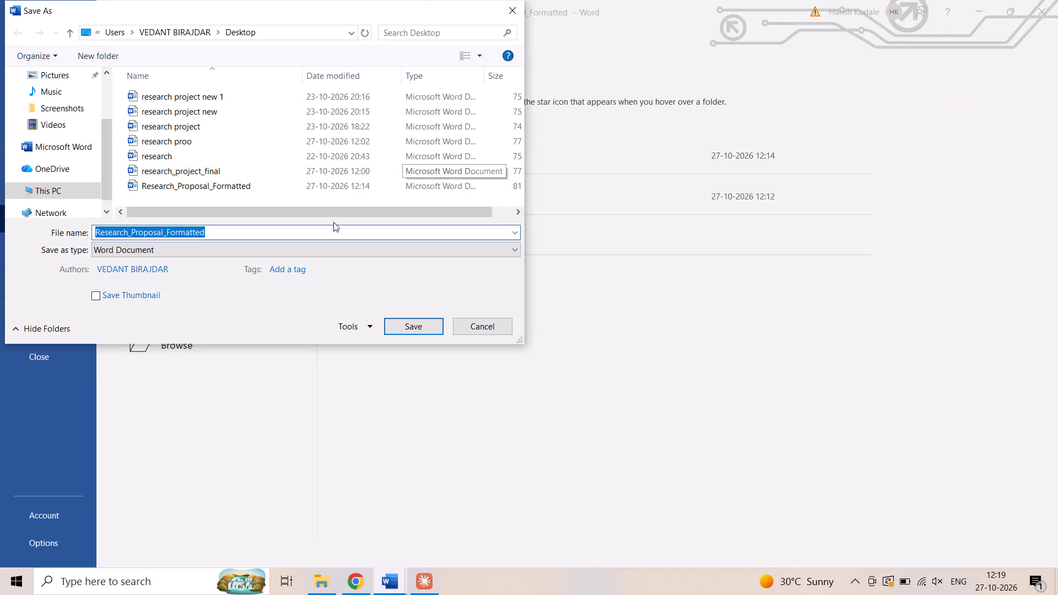
{"action": "left_click", "coordinate": [209, 234]}
{"action": "left_click", "coordinate": [209, 234]}
{"action": "key", "text": "2"}
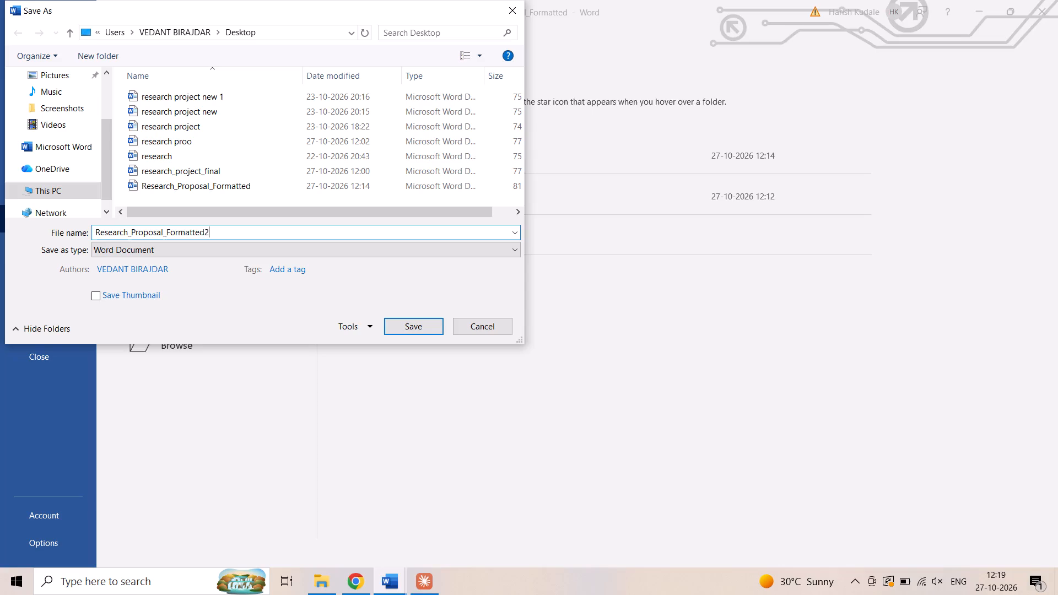
{"action": "left_click", "coordinate": [415, 329]}
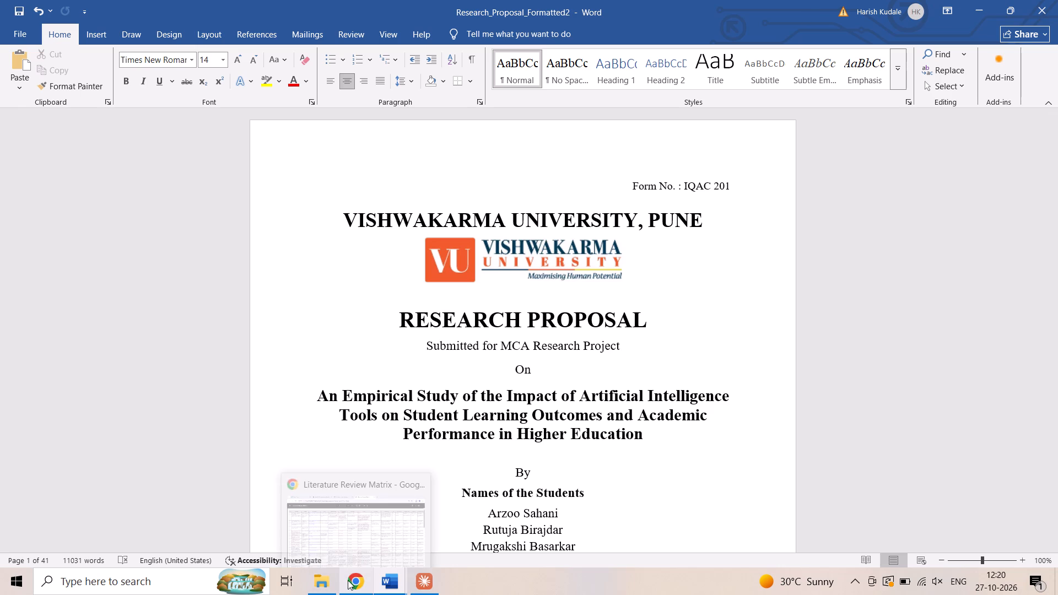
Switch to Chrome and bring up the Literature Review Matrix PDF.
{"action": "left_click", "coordinate": [361, 529]}
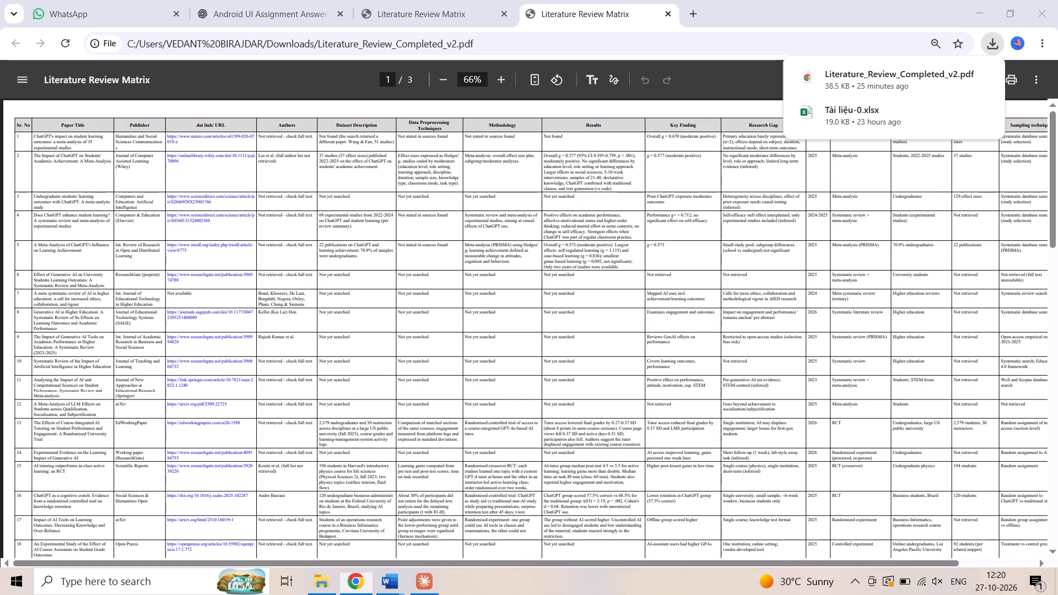
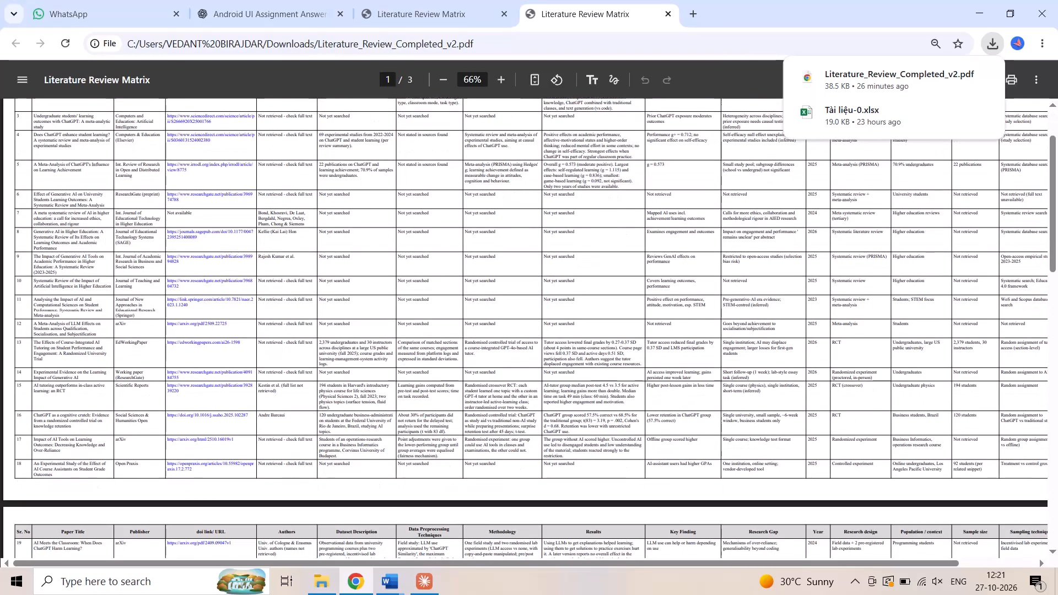
Skim all three pages of the Literature Review Matrix, from the first paper entries to the closing notes.
{"action": "scroll", "coordinate": [361, 529], "scroll_direction": "down", "scroll_amount": 2}
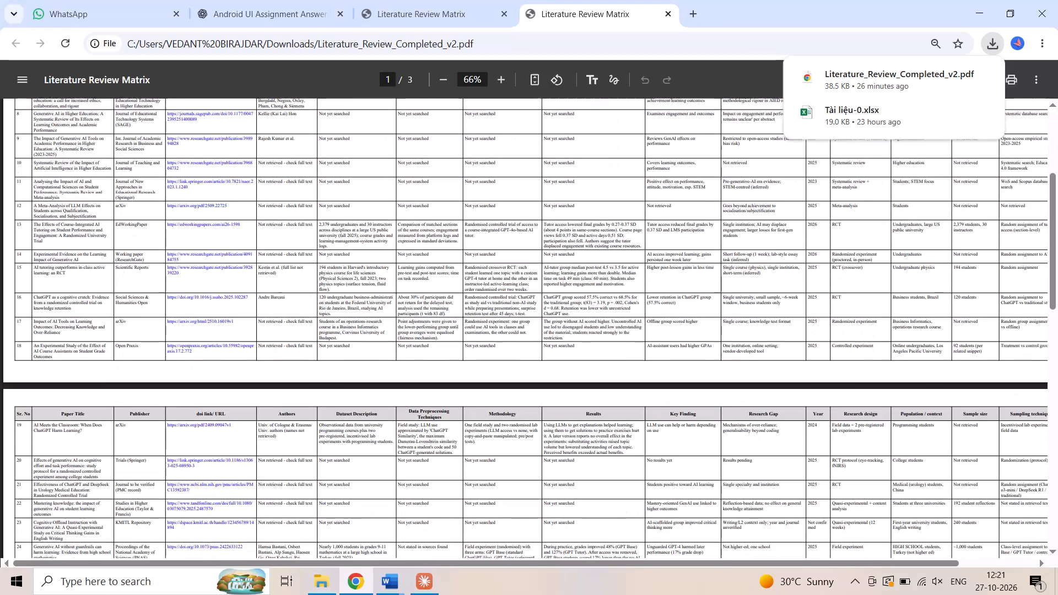
{"action": "scroll", "coordinate": [361, 529], "scroll_direction": "down", "scroll_amount": 5}
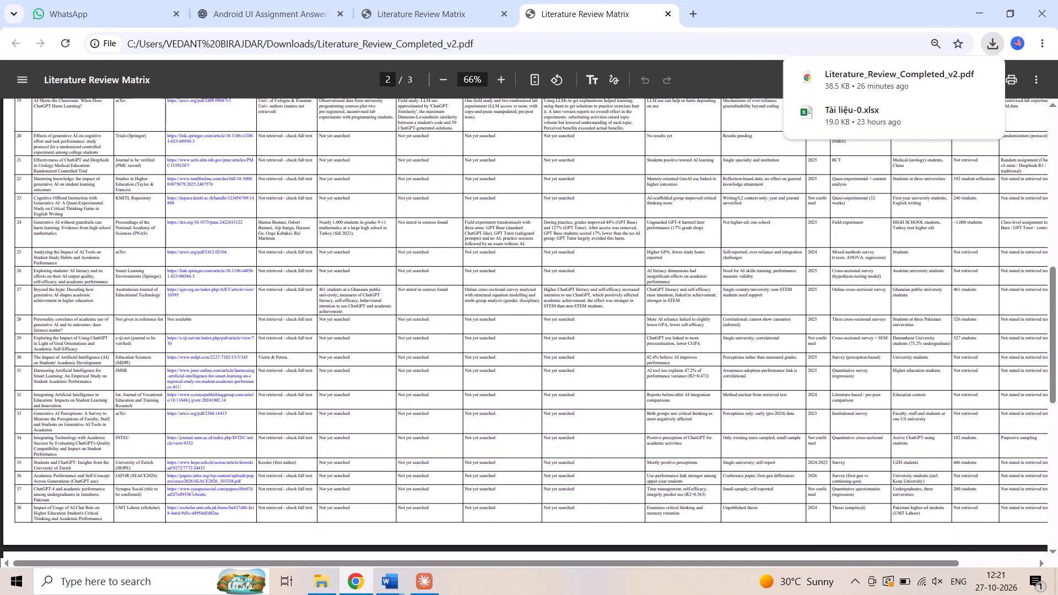
{"action": "scroll", "coordinate": [361, 529], "scroll_direction": "down", "scroll_amount": 3}
{"action": "scroll", "coordinate": [361, 529], "scroll_direction": "up", "scroll_amount": 9}
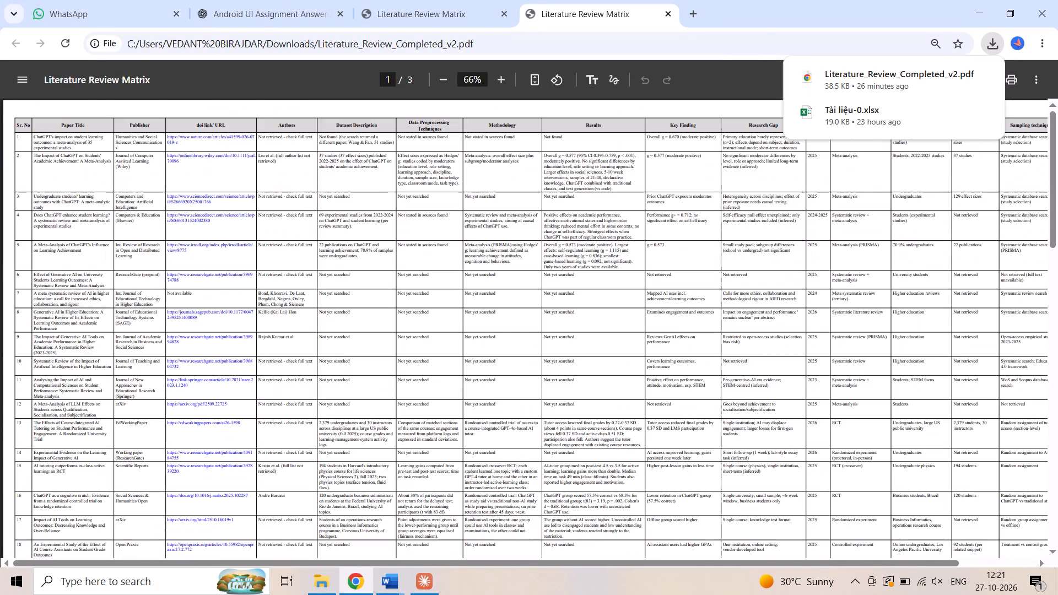
{"action": "scroll", "coordinate": [361, 529], "scroll_direction": "down", "scroll_amount": 4}
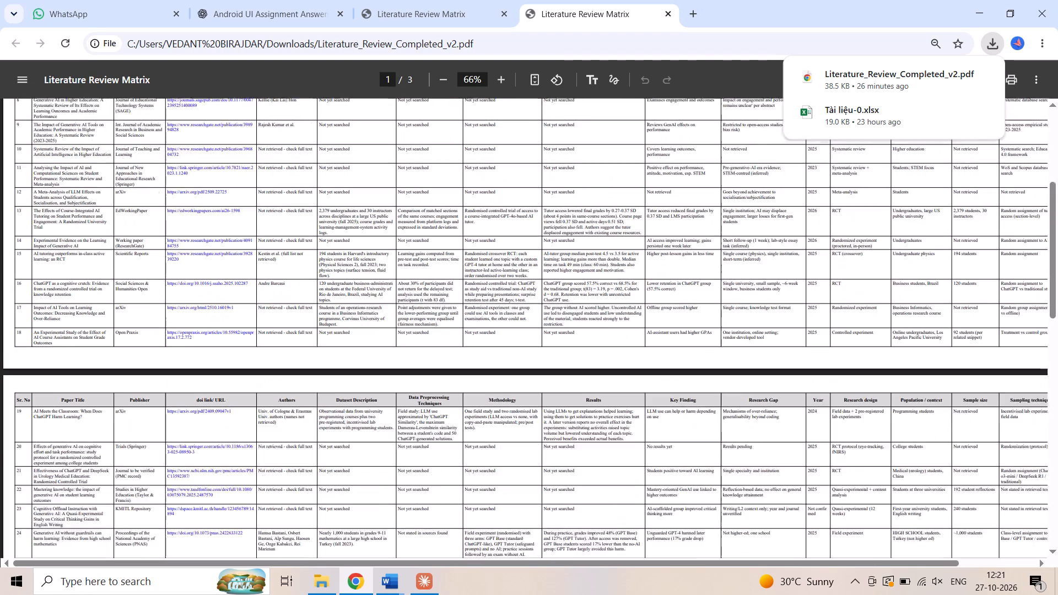
{"action": "scroll", "coordinate": [361, 529], "scroll_direction": "down", "scroll_amount": 4}
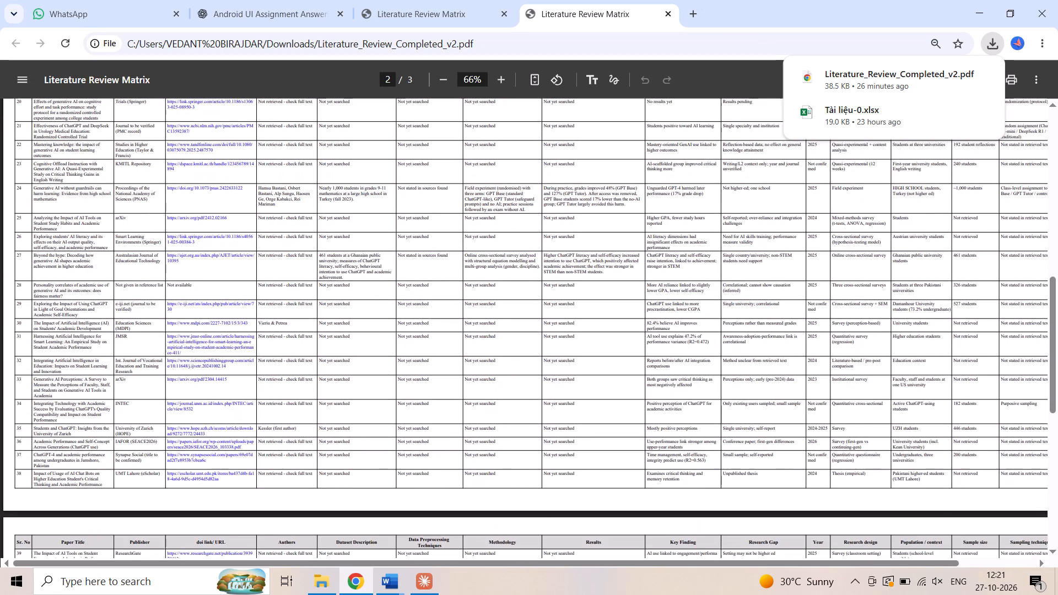
{"action": "scroll", "coordinate": [361, 529], "scroll_direction": "down", "scroll_amount": 3}
{"action": "scroll", "coordinate": [361, 529], "scroll_direction": "up", "scroll_amount": 6}
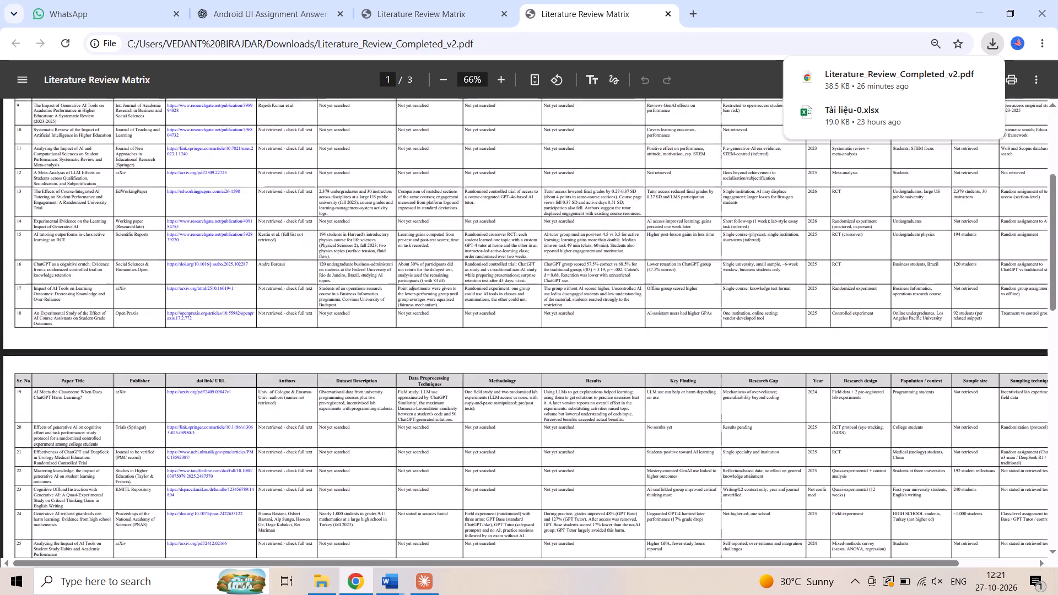
{"action": "scroll", "coordinate": [361, 529], "scroll_direction": "up", "scroll_amount": 2}
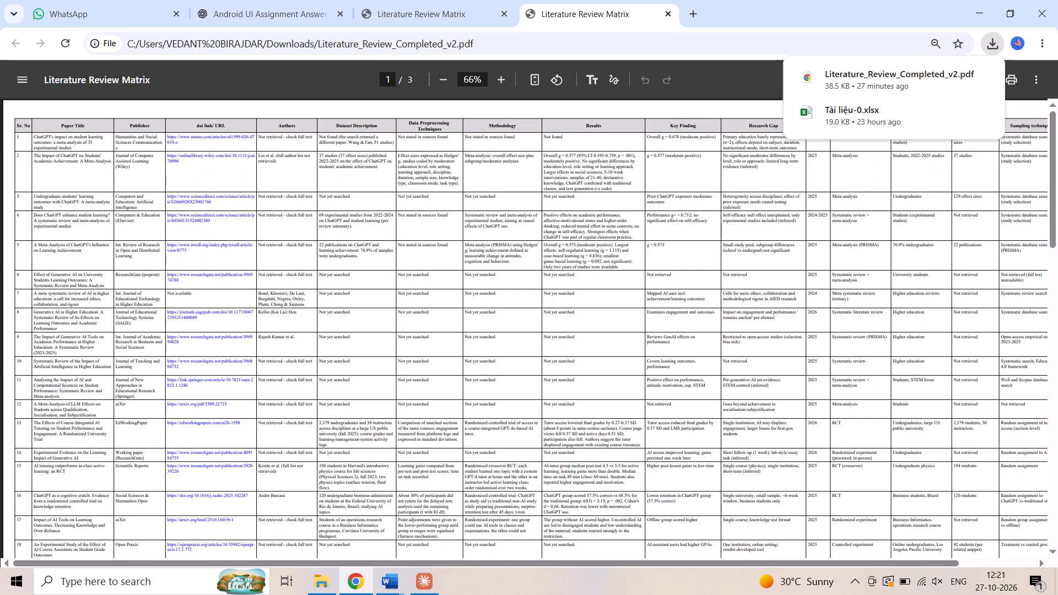
{"action": "scroll", "coordinate": [361, 529], "scroll_direction": "down", "scroll_amount": 3}
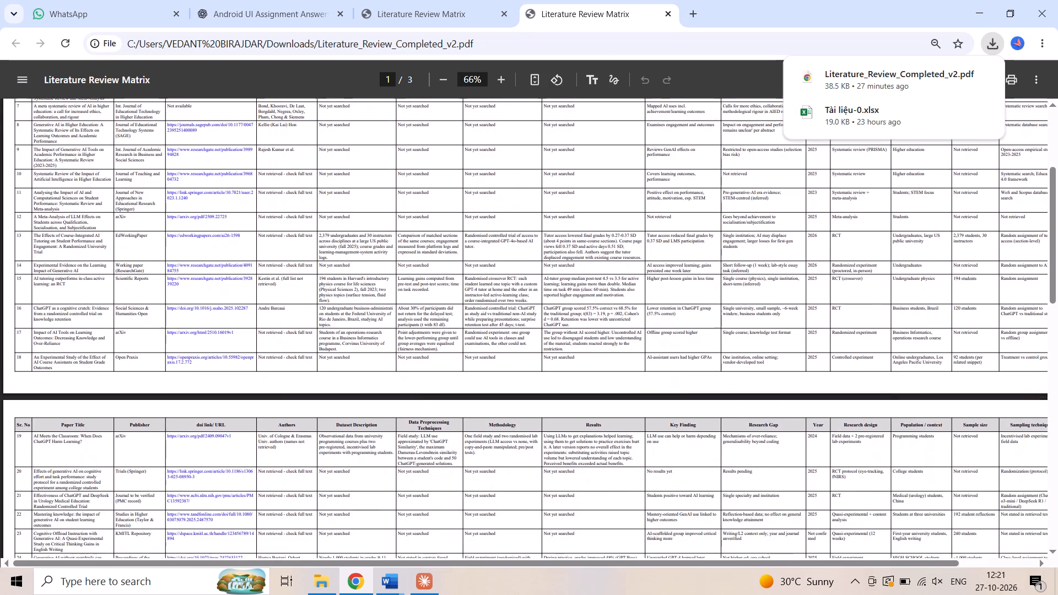
{"action": "scroll", "coordinate": [361, 529], "scroll_direction": "down", "scroll_amount": 4}
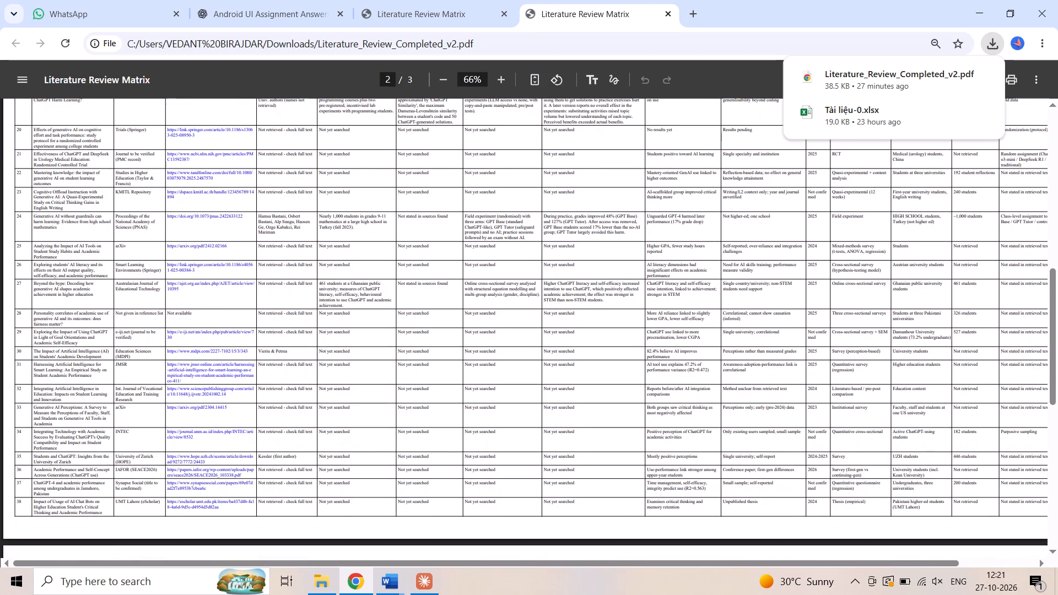
{"action": "scroll", "coordinate": [361, 529], "scroll_direction": "down", "scroll_amount": 5}
{"action": "scroll", "coordinate": [361, 529], "scroll_direction": "up", "scroll_amount": 6}
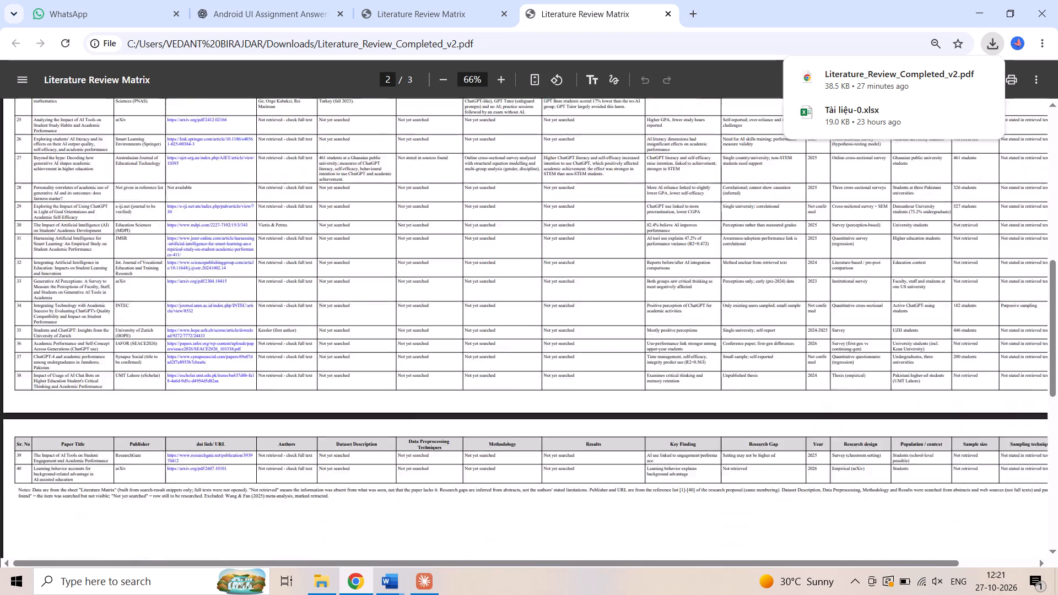
{"action": "scroll", "coordinate": [361, 529], "scroll_direction": "up", "scroll_amount": 2}
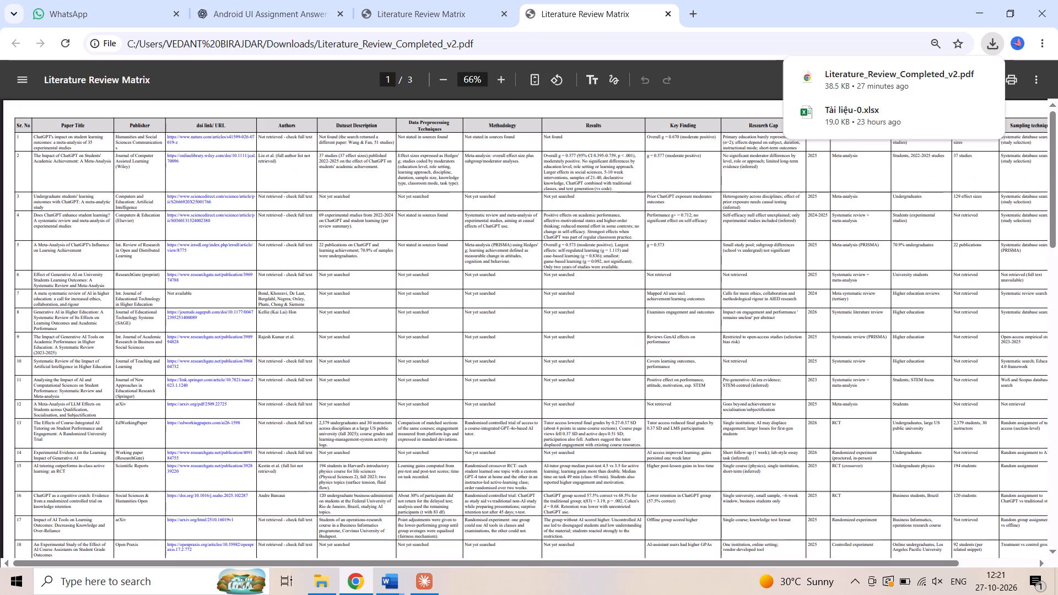
Reread the matrix more slowly, checking the paper rows and closing notes, and finish on the first page's entries.
{"action": "scroll", "coordinate": [361, 529], "scroll_direction": "down", "scroll_amount": 4}
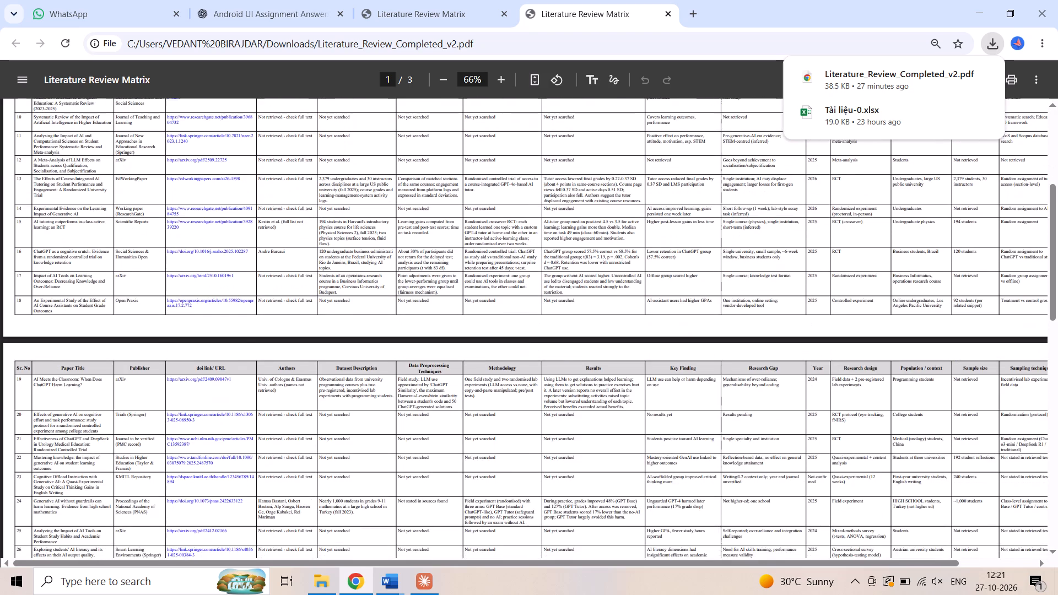
{"action": "scroll", "coordinate": [361, 529], "scroll_direction": "down", "scroll_amount": 2}
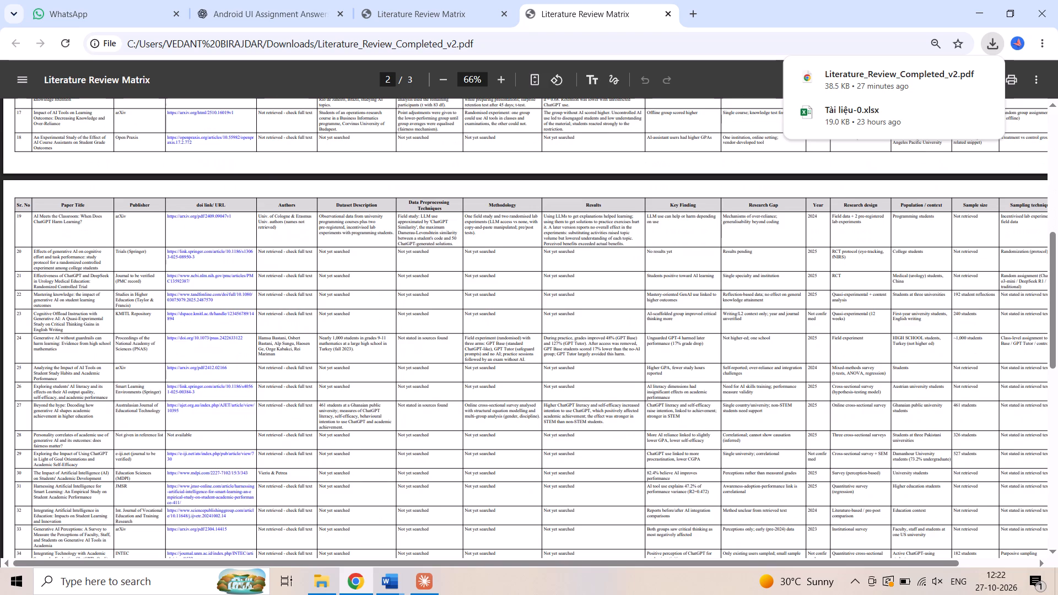
{"action": "scroll", "coordinate": [361, 529], "scroll_direction": "down", "scroll_amount": 6}
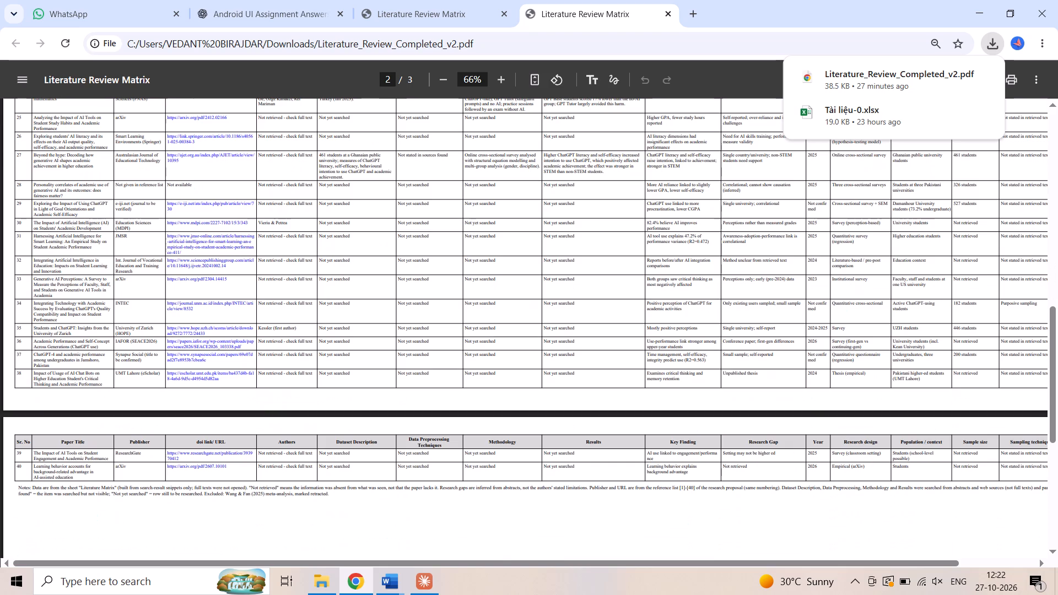
{"action": "scroll", "coordinate": [363, 542], "scroll_direction": "up", "scroll_amount": 6}
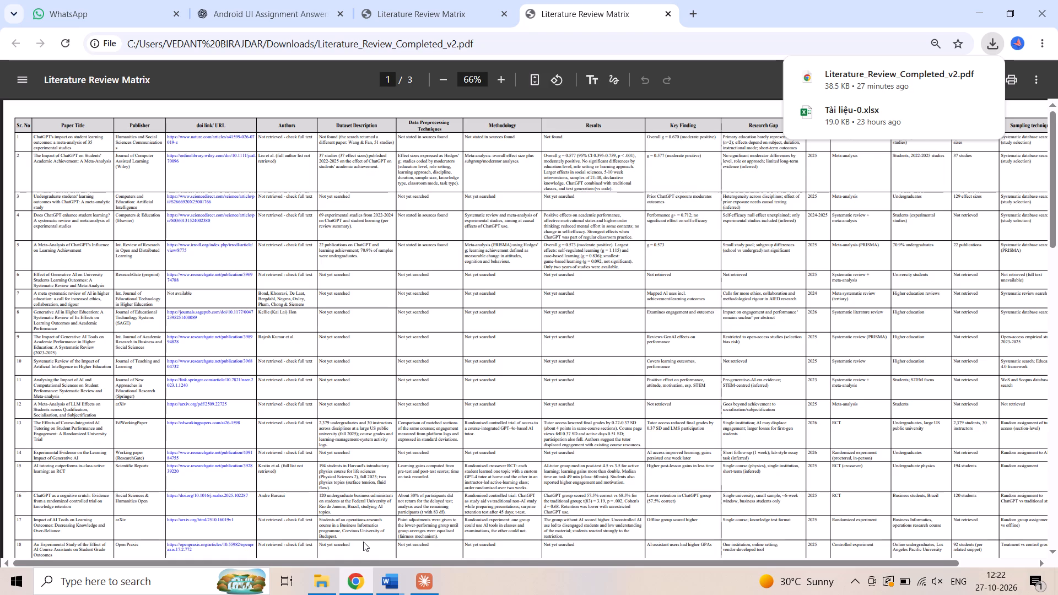
{"action": "scroll", "coordinate": [363, 542], "scroll_direction": "down", "scroll_amount": 3}
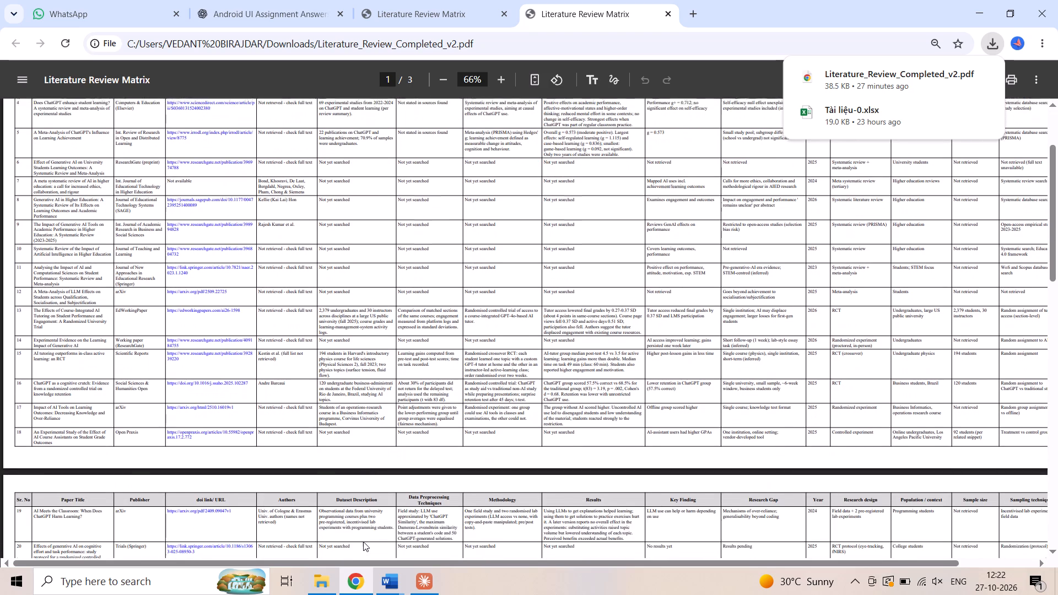
{"action": "scroll", "coordinate": [363, 542], "scroll_direction": "down", "scroll_amount": 2}
{"action": "scroll", "coordinate": [363, 542], "scroll_direction": "up", "scroll_amount": 4}
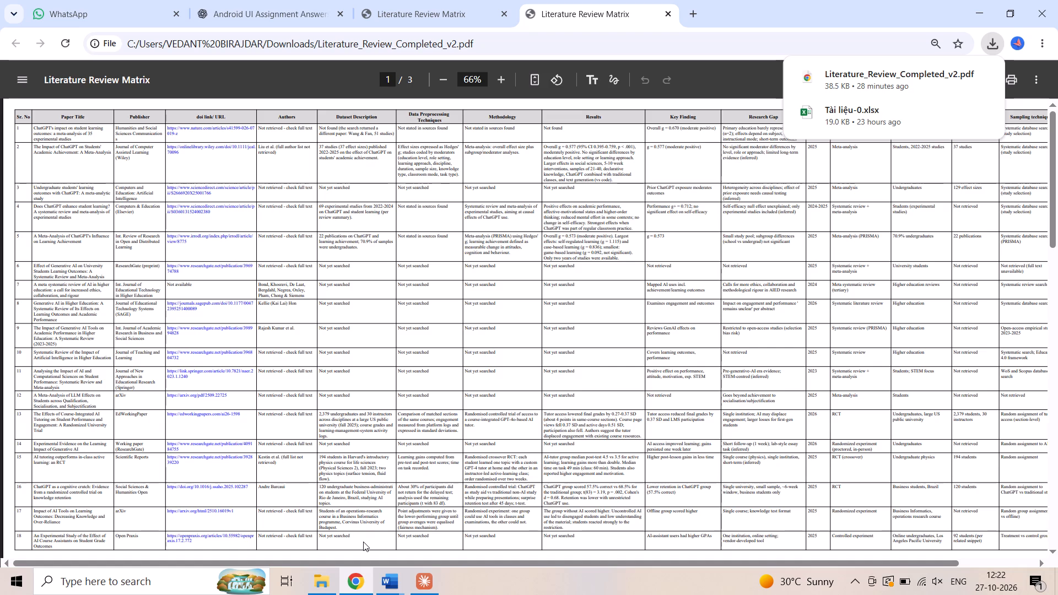
{"action": "scroll", "coordinate": [364, 535], "scroll_direction": "down", "scroll_amount": 1}
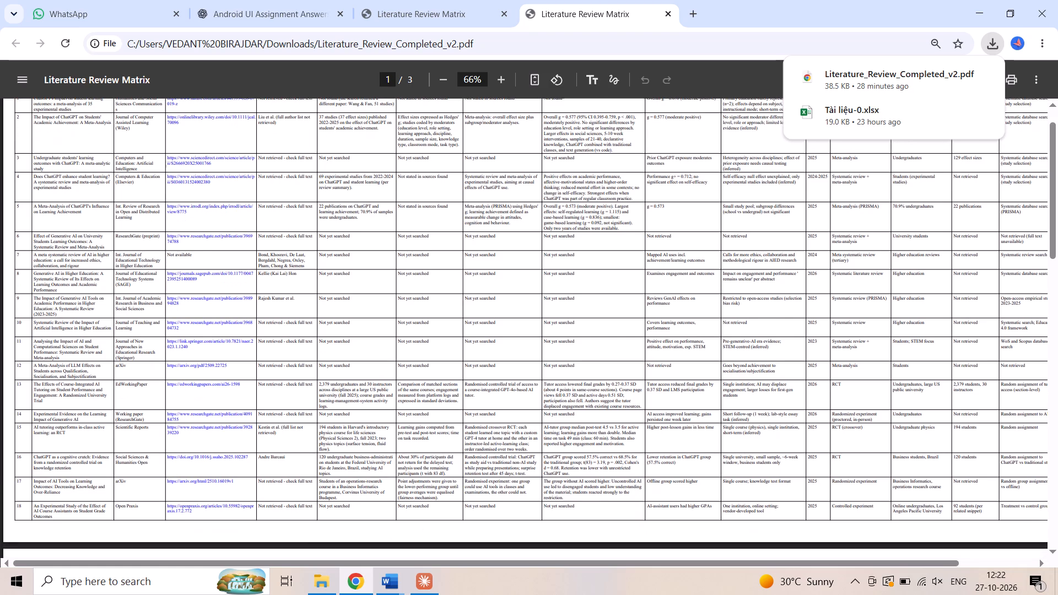
{"action": "scroll", "coordinate": [794, 401], "scroll_direction": "up", "scroll_amount": 3}
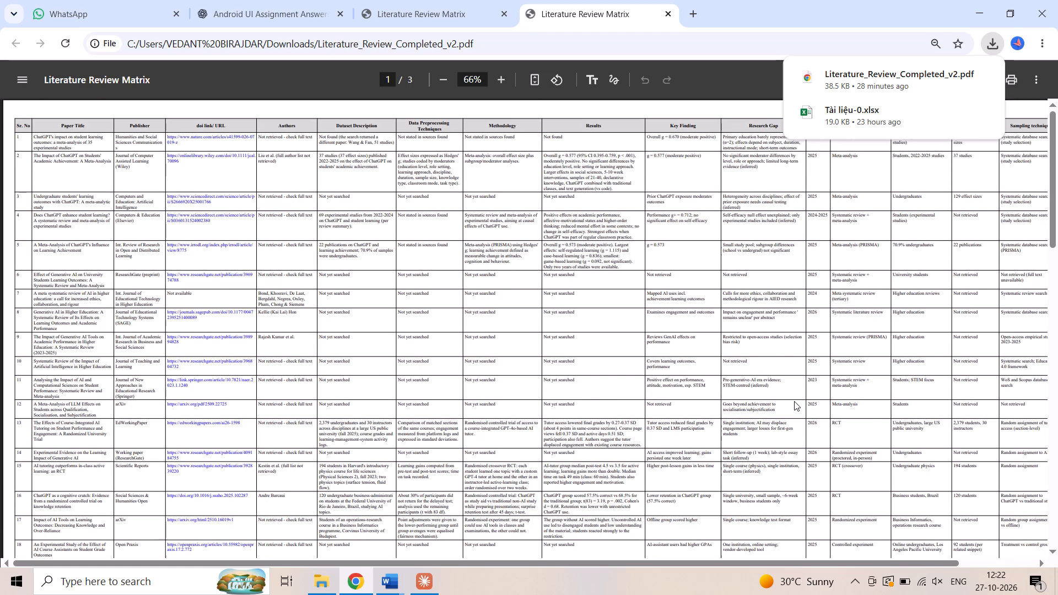
Download a copy of the matrix PDF to the Desktop as Literature_Review_Completed_v2 (1).
{"action": "left_click", "coordinate": [736, 79]}
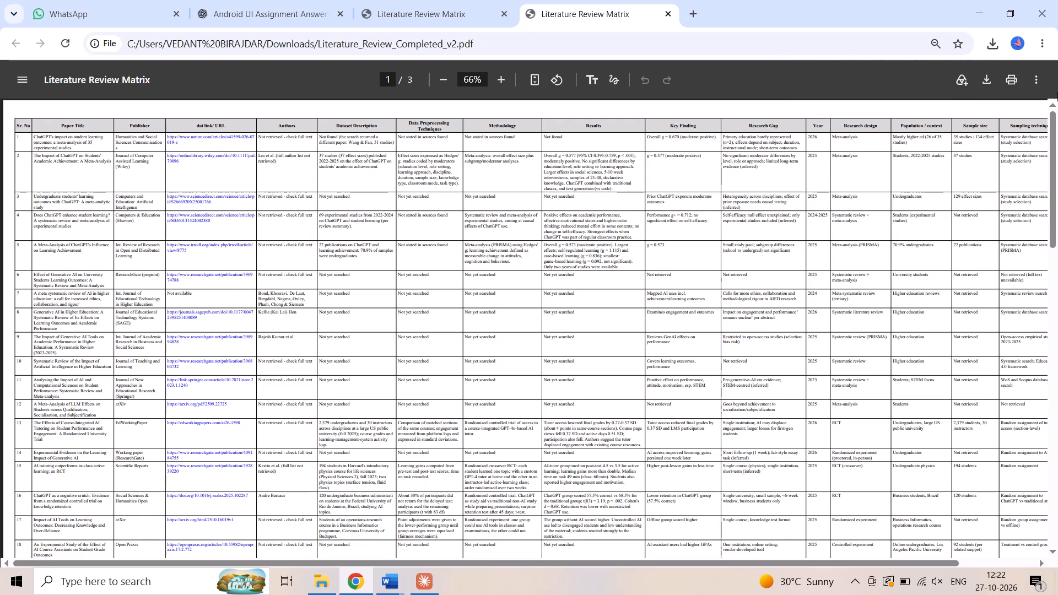
{"action": "left_click", "coordinate": [984, 80]}
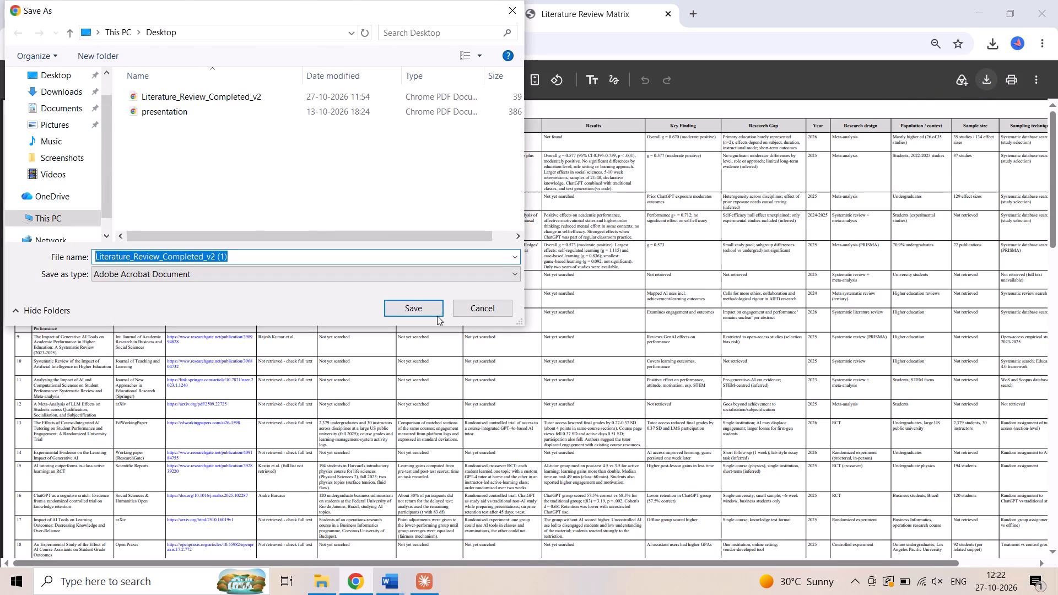
{"action": "left_click", "coordinate": [420, 307]}
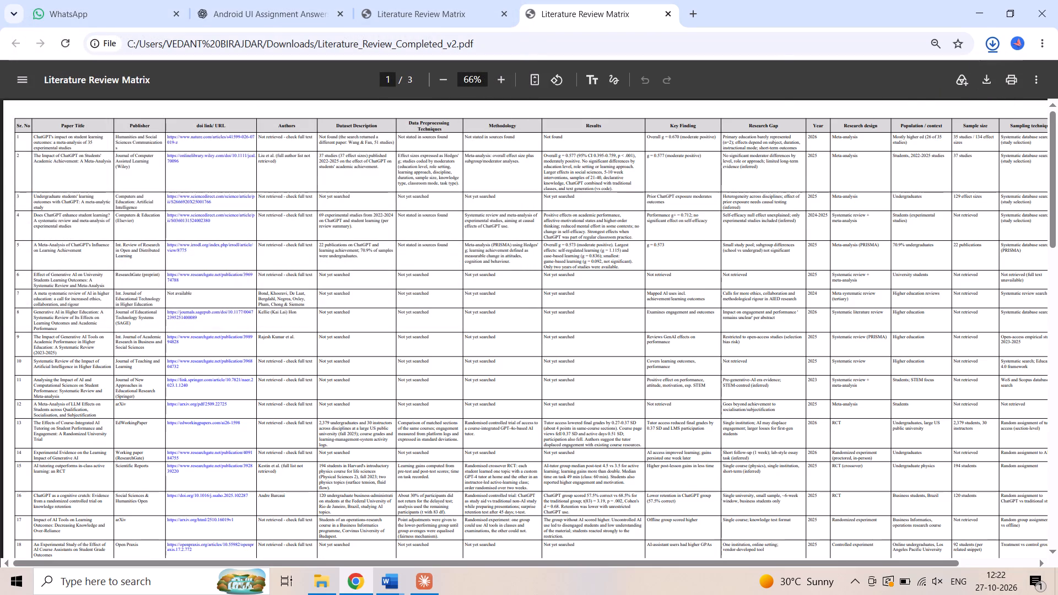